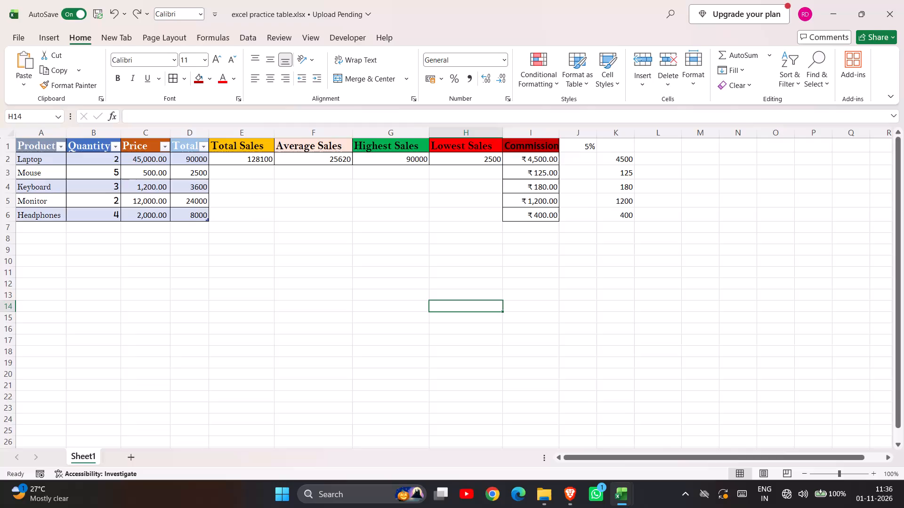
Minimize the two Excel workbook windows and the File Explorer window to reach the desktop.
{"action": "left_click", "coordinate": [820, 7]}
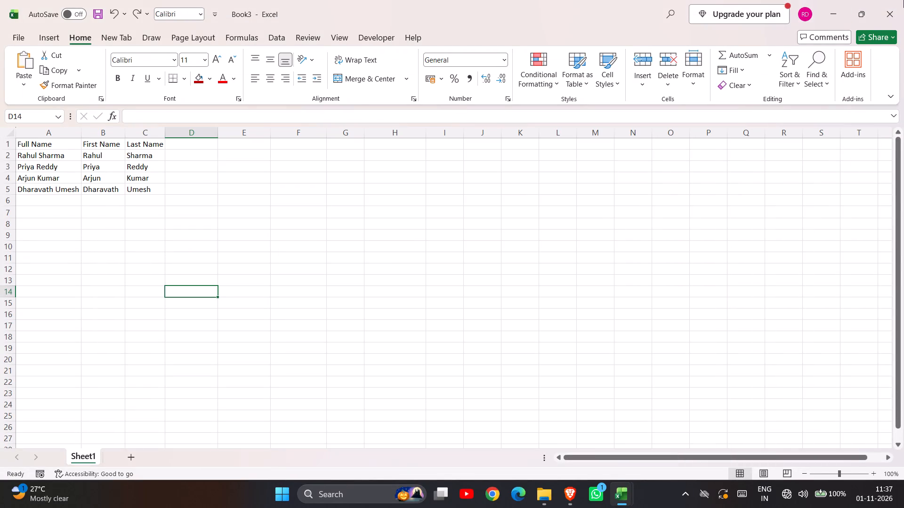
{"action": "left_click", "coordinate": [830, 3]}
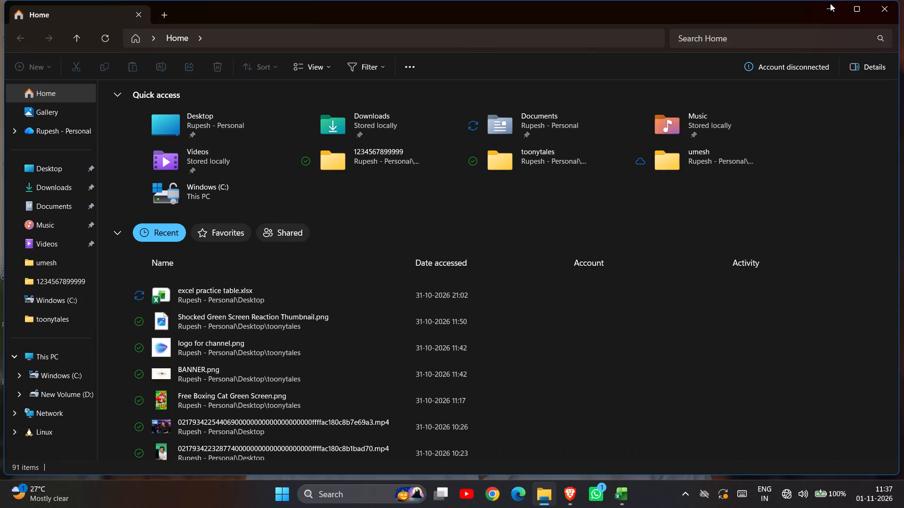
{"action": "left_click", "coordinate": [830, 3]}
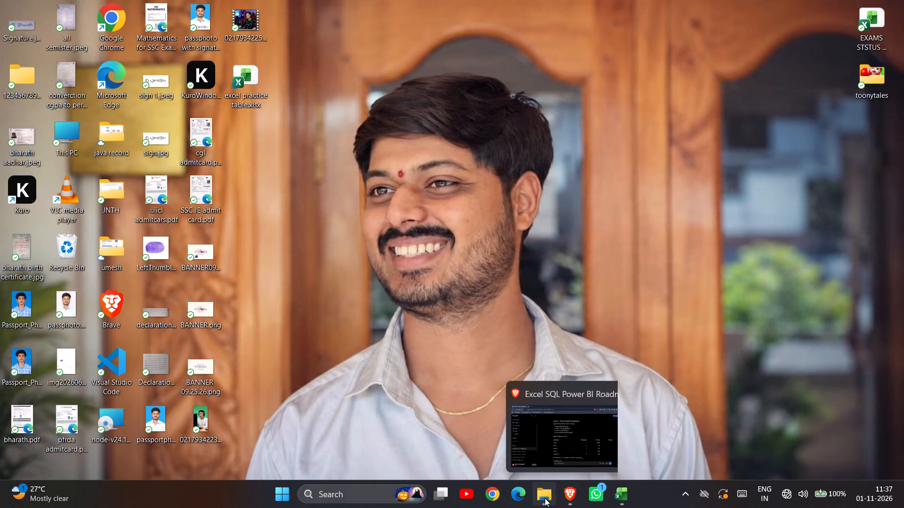
Switch to the Brave browser and search the web for "yt studio" in a new tab.
{"action": "left_click", "coordinate": [598, 389]}
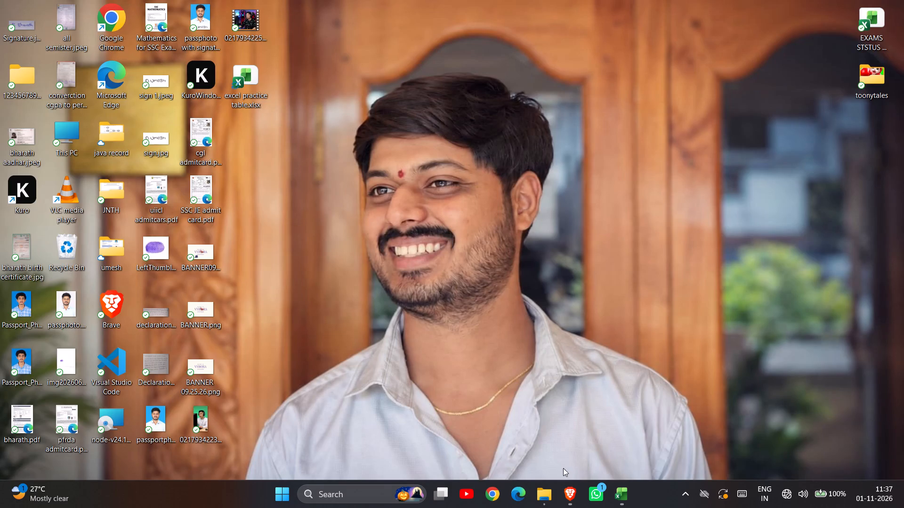
{"action": "left_click", "coordinate": [563, 496]}
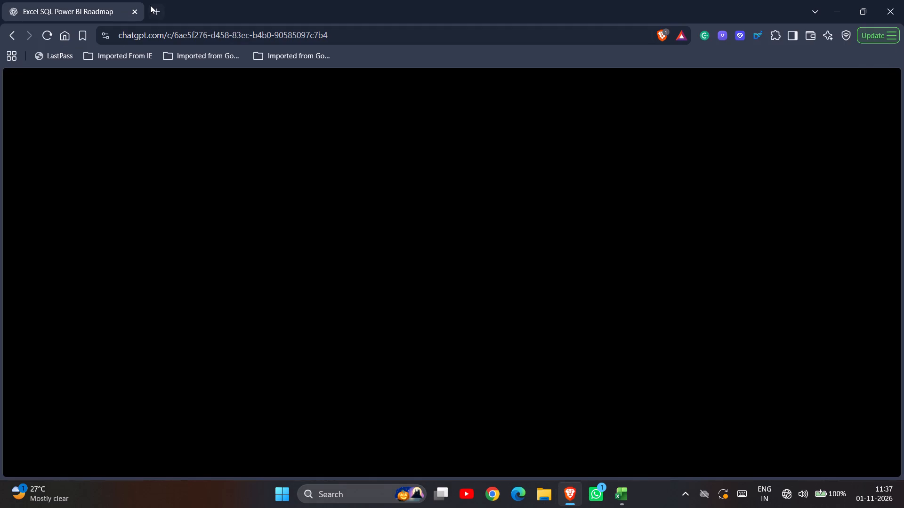
{"action": "left_click", "coordinate": [152, 5]}
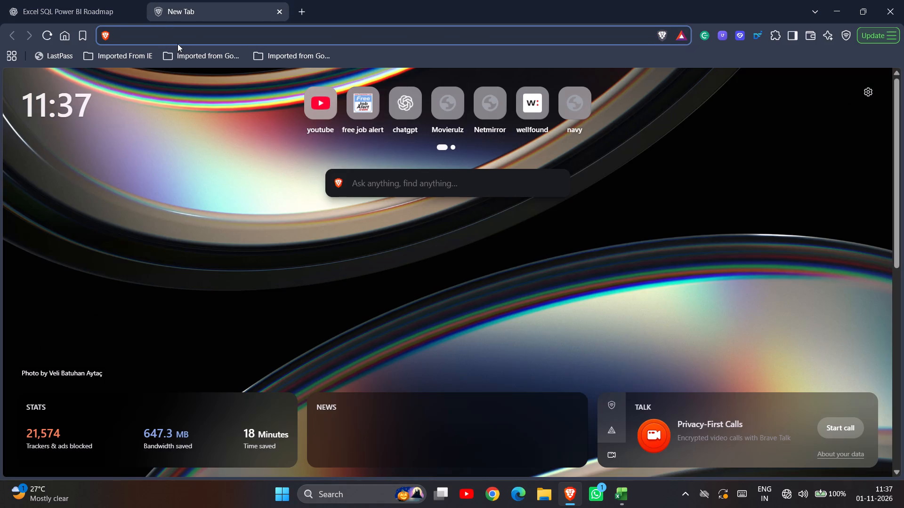
{"action": "left_click", "coordinate": [252, 37]}
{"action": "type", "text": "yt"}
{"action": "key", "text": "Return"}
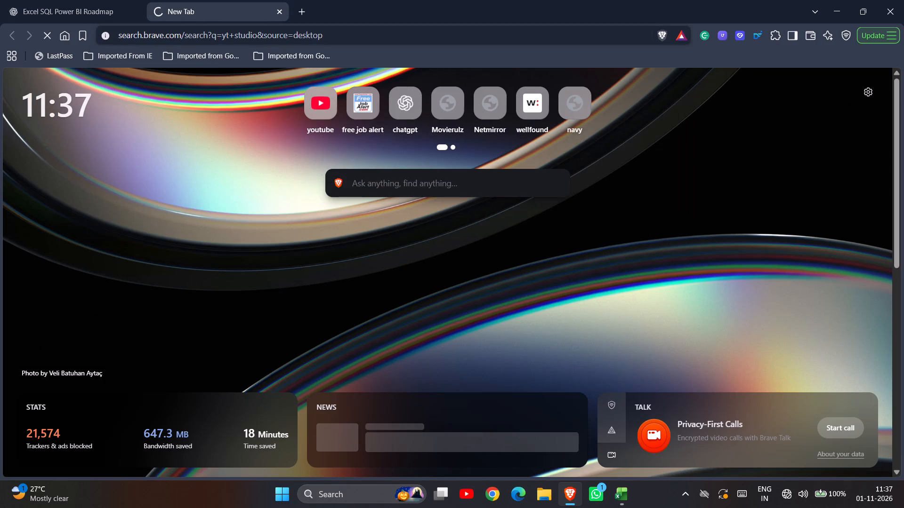
Connect the computer to the Redmi K50i Wi-Fi network.
{"action": "left_click", "coordinate": [785, 497]}
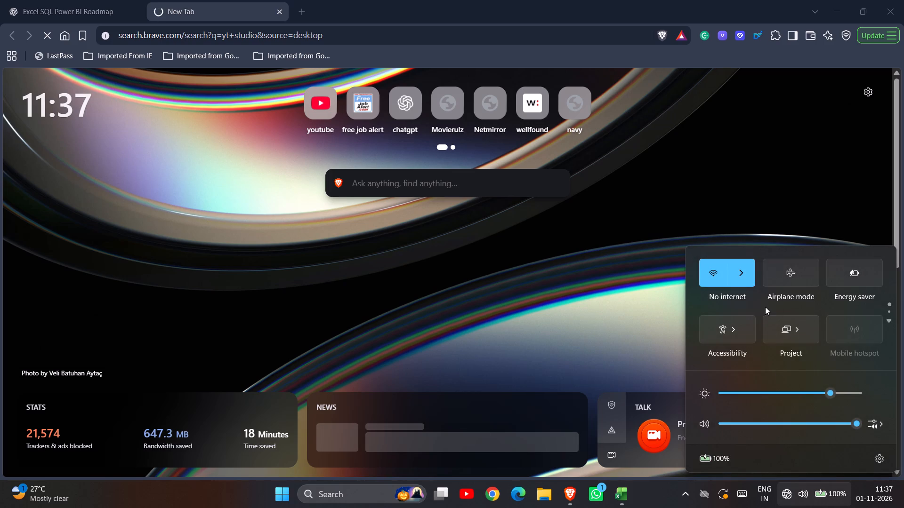
{"action": "left_click", "coordinate": [750, 278]}
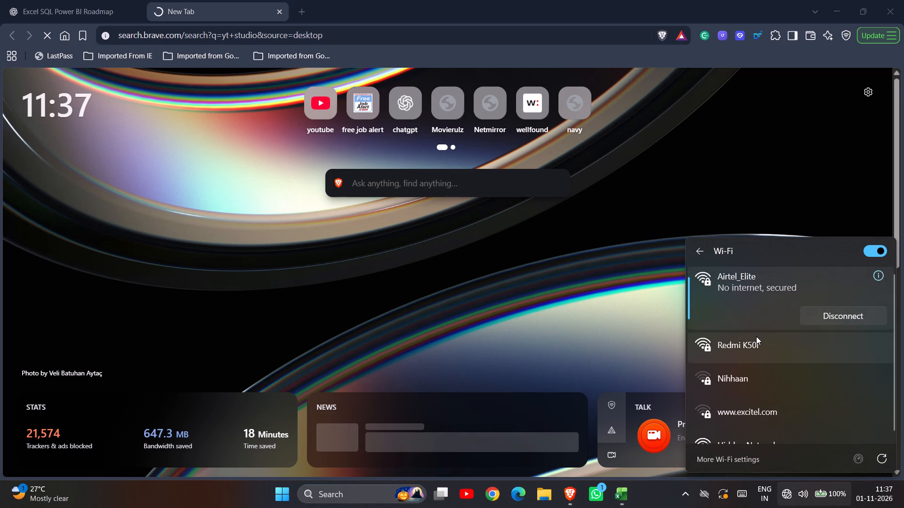
{"action": "left_click", "coordinate": [755, 340]}
{"action": "left_click", "coordinate": [823, 372]}
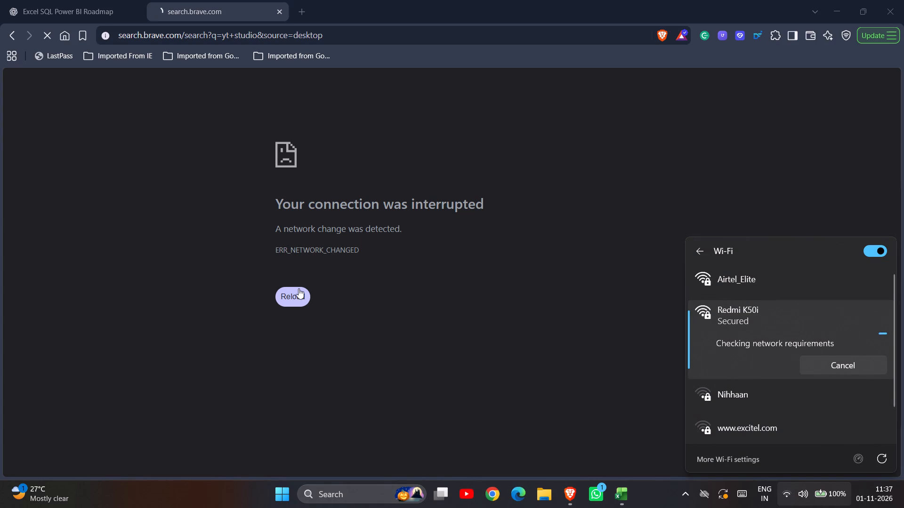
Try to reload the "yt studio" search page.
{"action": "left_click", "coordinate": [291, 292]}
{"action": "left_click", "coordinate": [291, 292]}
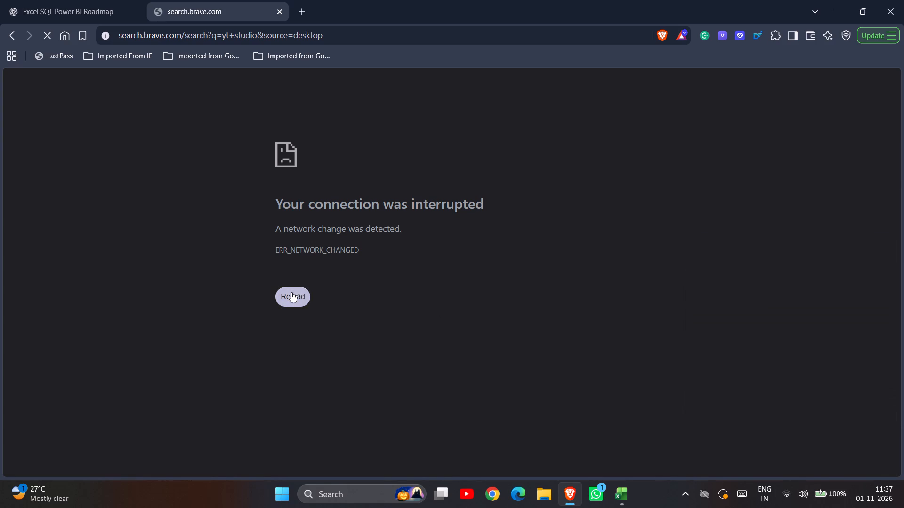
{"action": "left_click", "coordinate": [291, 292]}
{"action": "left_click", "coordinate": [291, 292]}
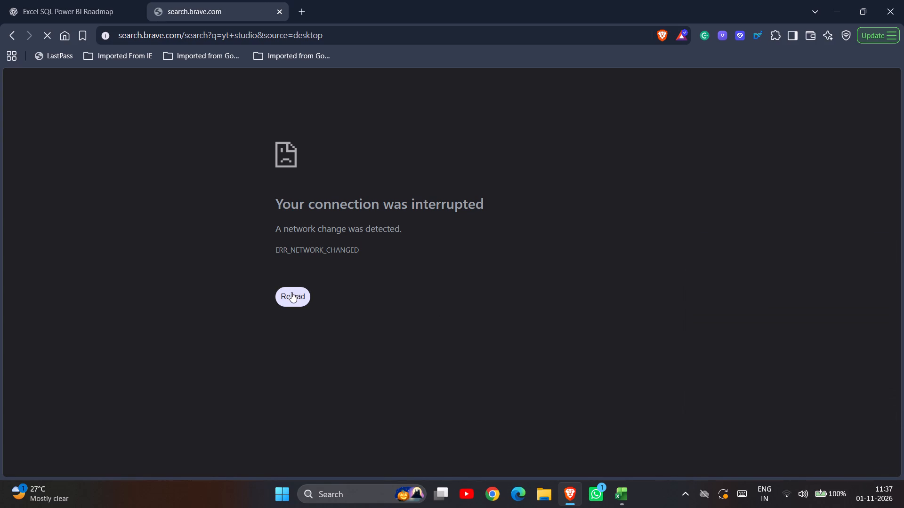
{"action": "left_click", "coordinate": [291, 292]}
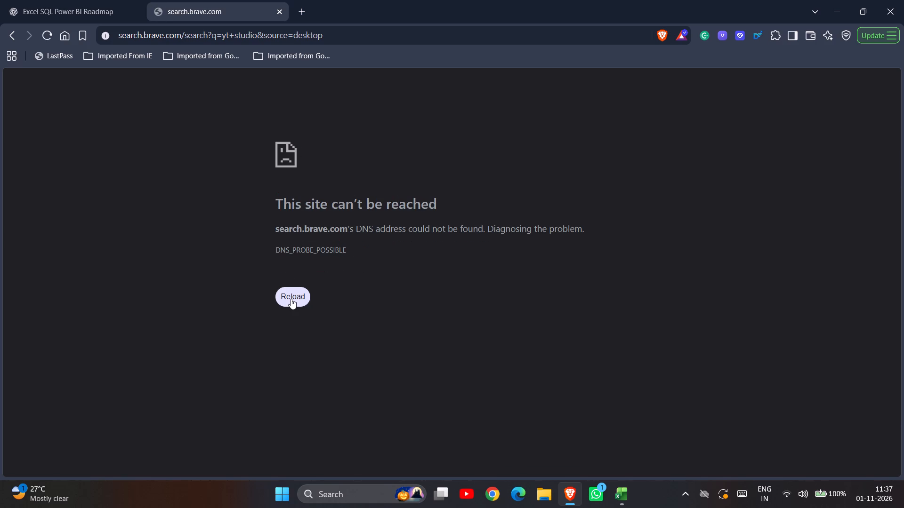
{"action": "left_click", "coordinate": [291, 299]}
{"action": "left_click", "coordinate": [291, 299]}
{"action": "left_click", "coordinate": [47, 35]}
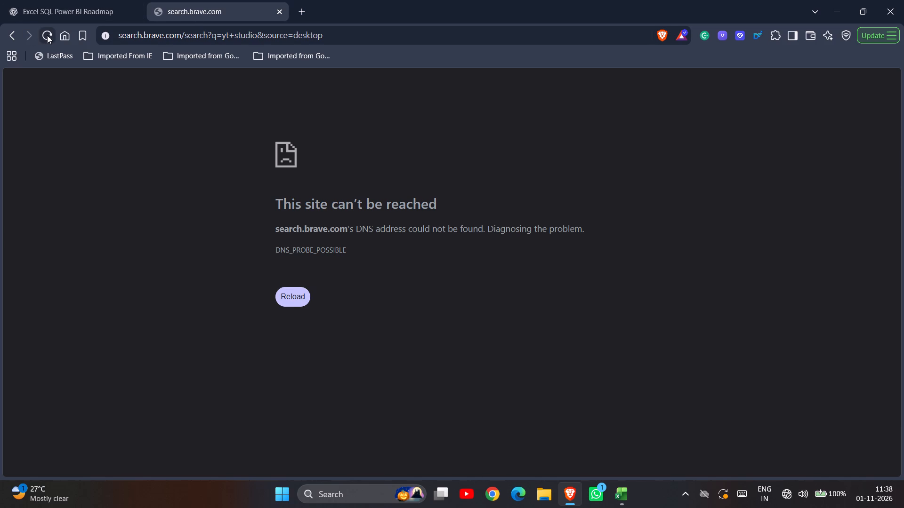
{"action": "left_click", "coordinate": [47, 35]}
Check the network connection status in the system's quick settings.
{"action": "left_click", "coordinate": [795, 499]}
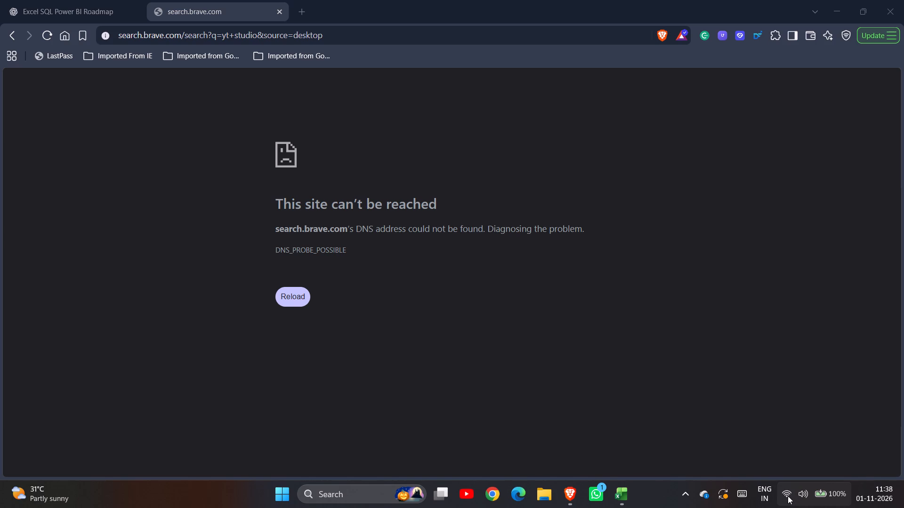
{"action": "left_click", "coordinate": [788, 496]}
{"action": "left_click", "coordinate": [554, 371]}
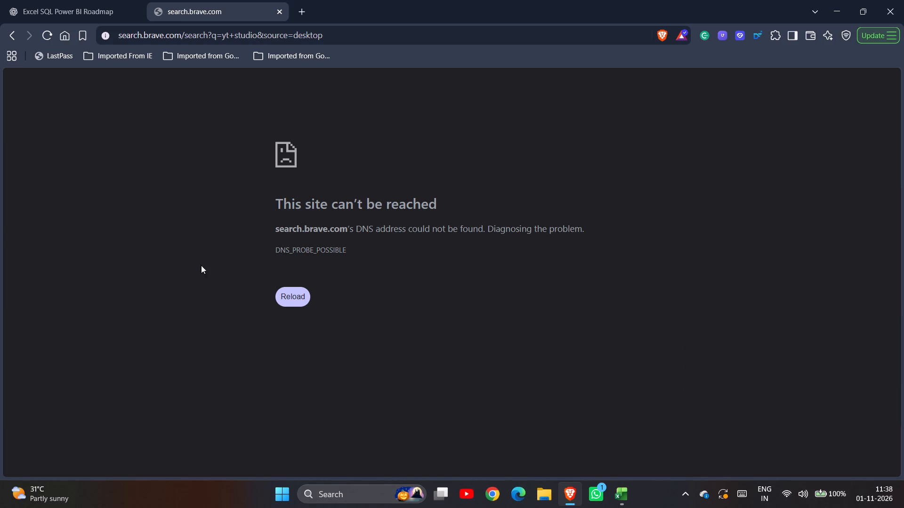
Reload the "yt studio" search page and open the YouTube Studio site from its results.
{"action": "left_click", "coordinate": [293, 295]}
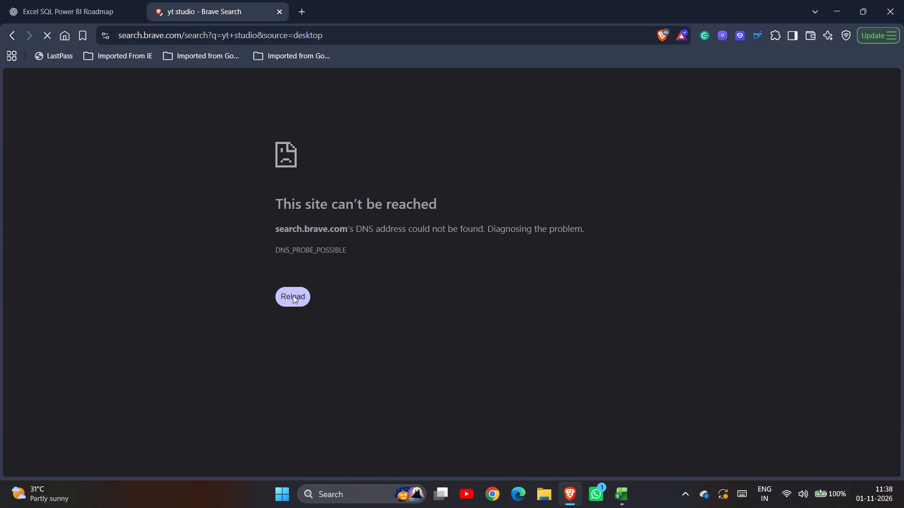
{"action": "left_click", "coordinate": [149, 186]}
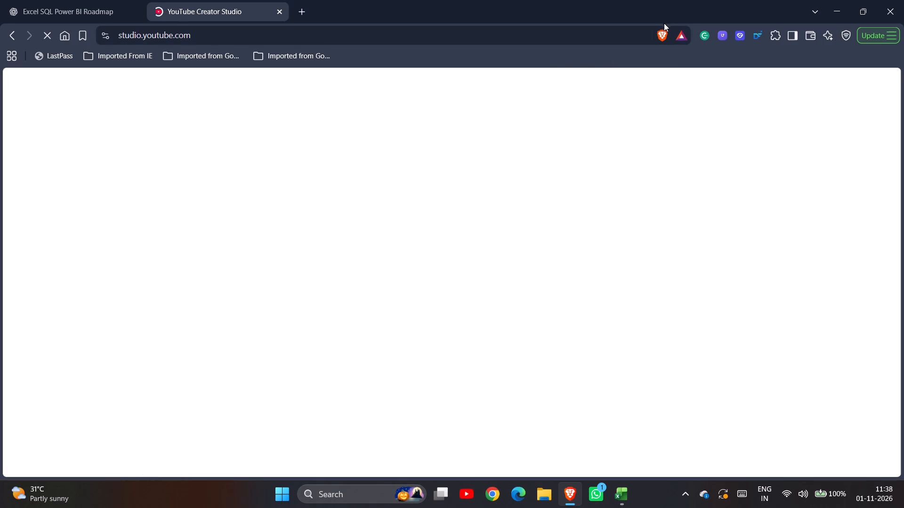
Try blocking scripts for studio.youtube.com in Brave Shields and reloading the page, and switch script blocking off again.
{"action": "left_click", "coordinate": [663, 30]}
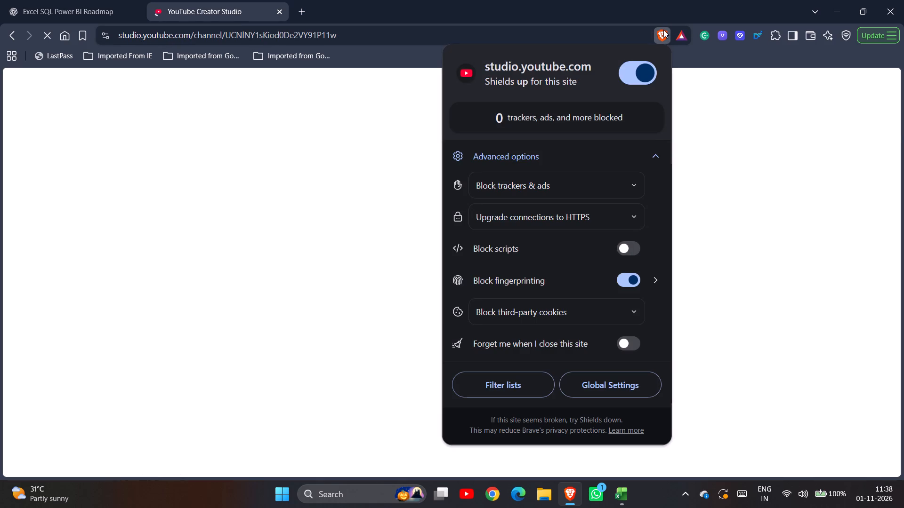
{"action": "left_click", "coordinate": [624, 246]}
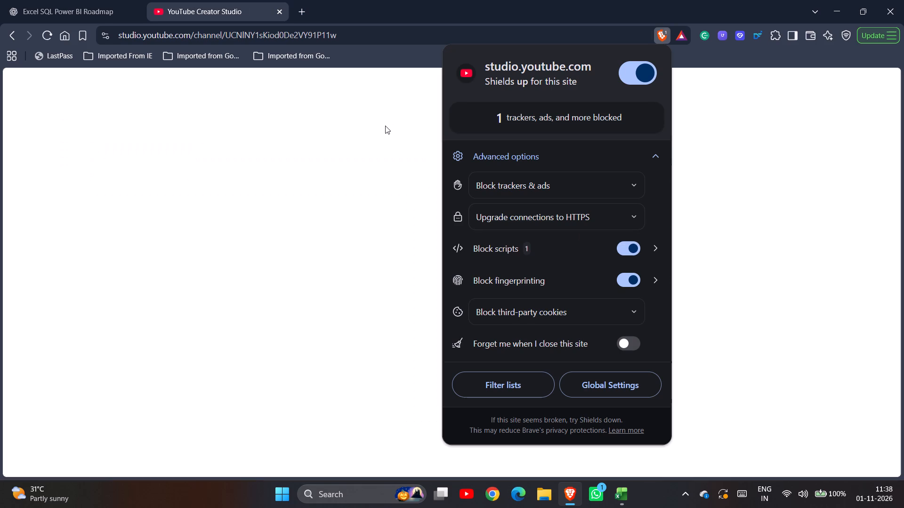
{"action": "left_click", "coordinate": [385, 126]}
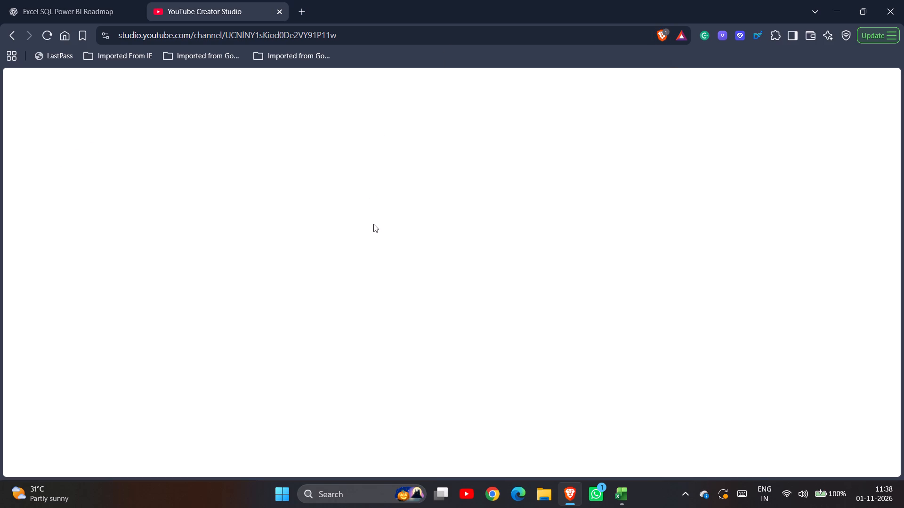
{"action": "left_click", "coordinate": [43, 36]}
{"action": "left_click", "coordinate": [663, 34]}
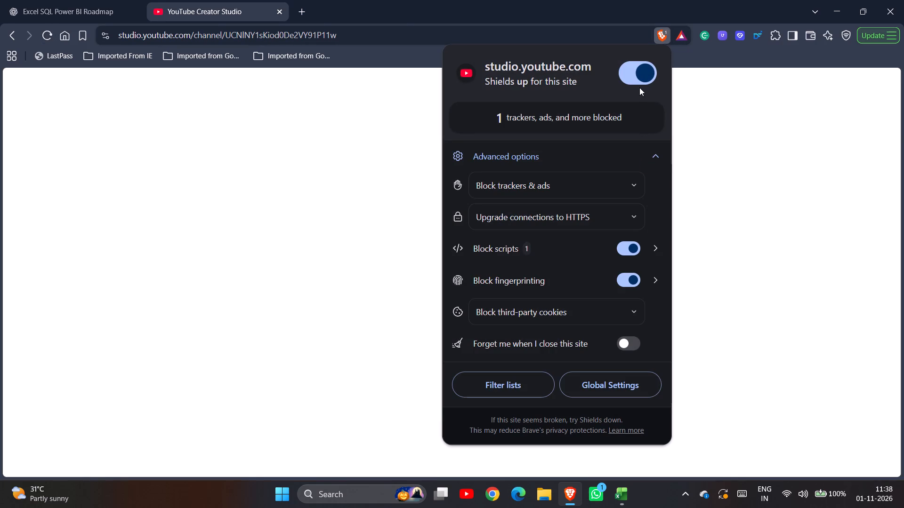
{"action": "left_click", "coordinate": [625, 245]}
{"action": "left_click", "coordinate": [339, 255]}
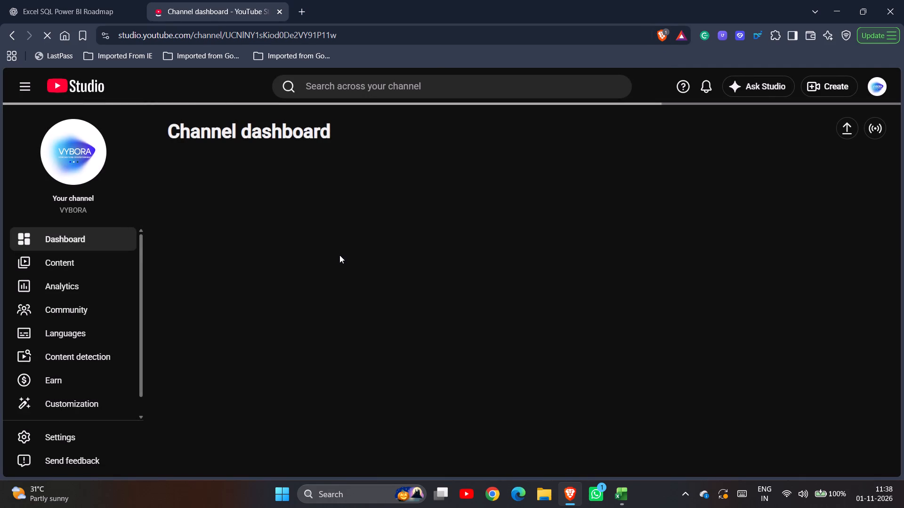
Open the details of the "FREE GREEN SCREEN REACTION" Short for editing from the channel's content page.
{"action": "scroll", "coordinate": [339, 255], "scroll_direction": "down", "scroll_amount": 1}
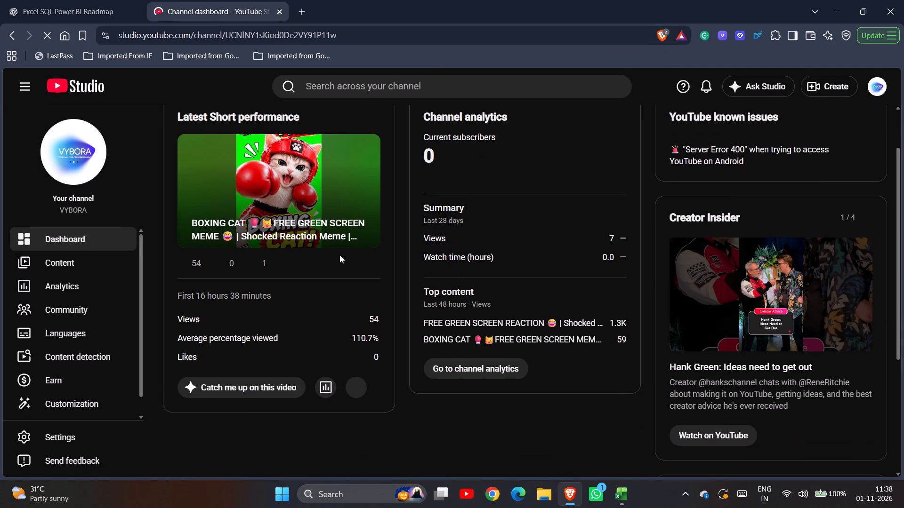
{"action": "scroll", "coordinate": [339, 255], "scroll_direction": "down", "scroll_amount": 1}
{"action": "scroll", "coordinate": [339, 255], "scroll_direction": "up", "scroll_amount": 1}
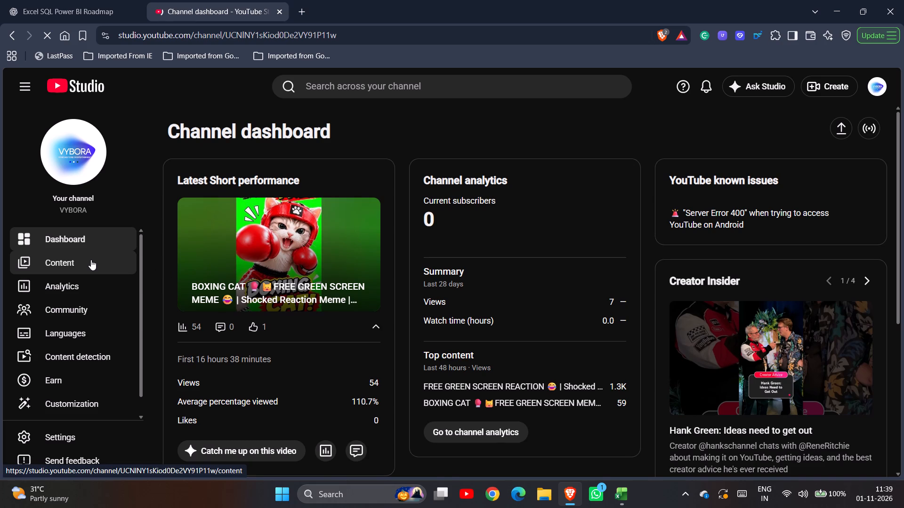
{"action": "left_click", "coordinate": [91, 260]}
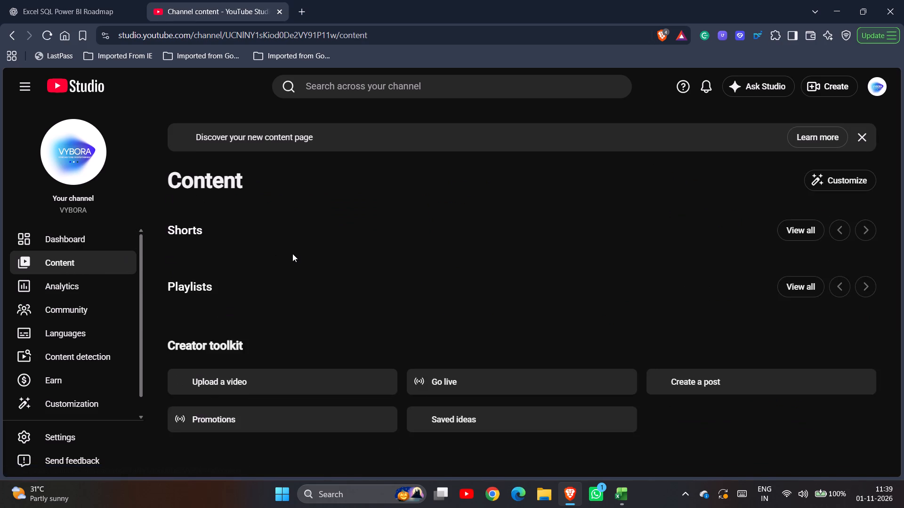
{"action": "scroll", "coordinate": [331, 312], "scroll_direction": "down", "scroll_amount": 1}
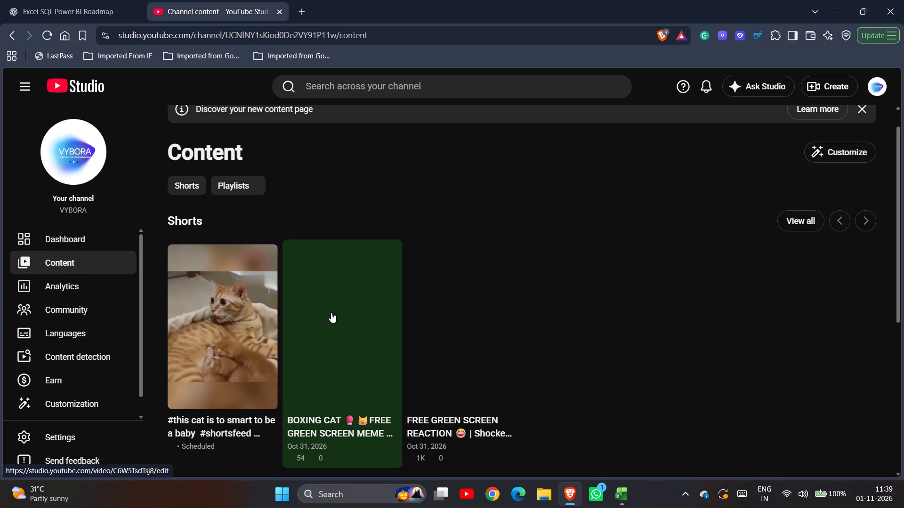
{"action": "scroll", "coordinate": [331, 312], "scroll_direction": "down", "scroll_amount": 1}
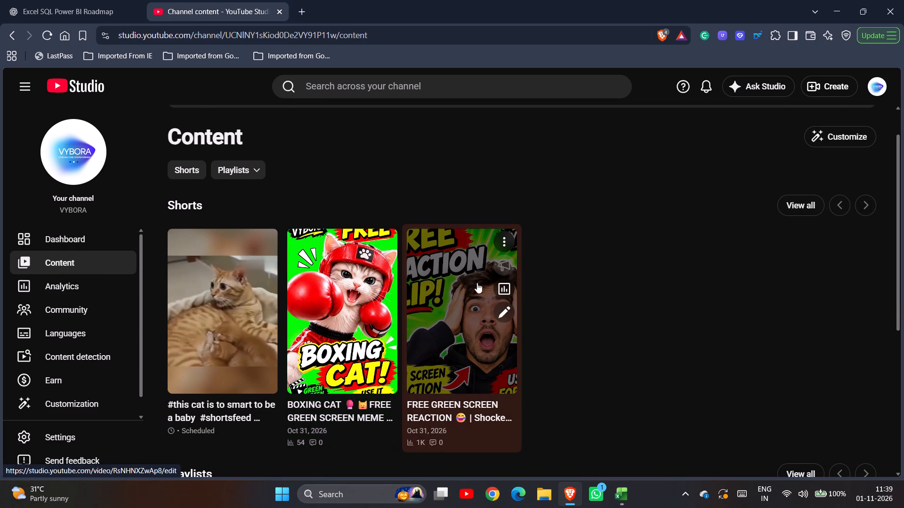
{"action": "left_click", "coordinate": [505, 305]}
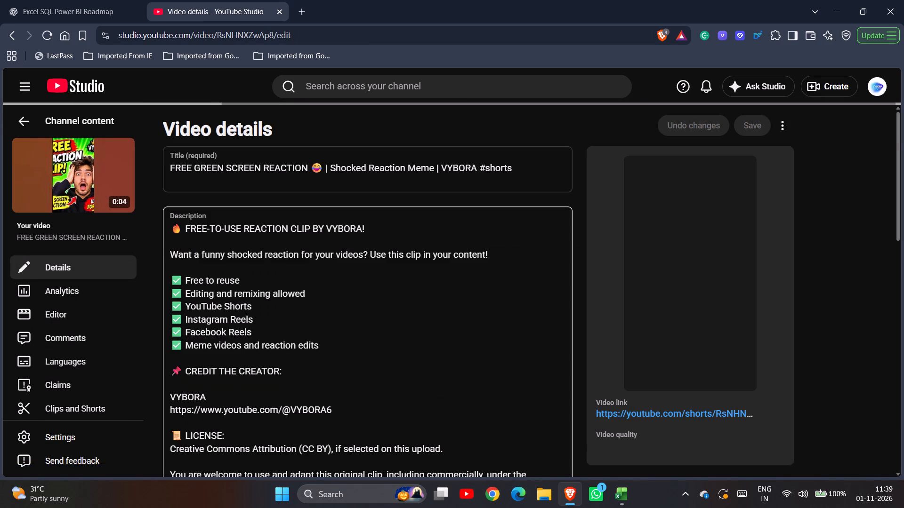
Delete the LICENSE heading and its Creative Commons Attribution line from the video description, undoing the last excess deletion.
{"action": "scroll", "coordinate": [440, 307], "scroll_direction": "down", "scroll_amount": 4}
{"action": "scroll", "coordinate": [440, 307], "scroll_direction": "up", "scroll_amount": 1}
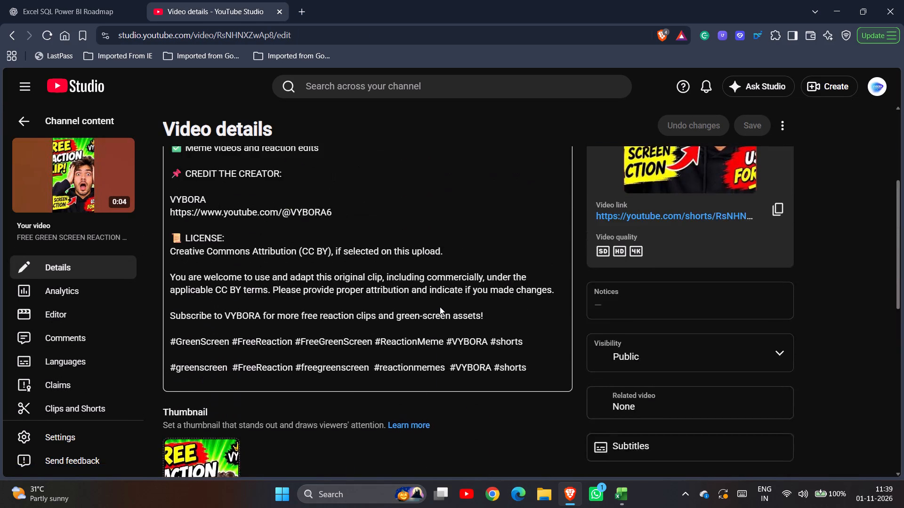
{"action": "scroll", "coordinate": [440, 307], "scroll_direction": "up", "scroll_amount": 2}
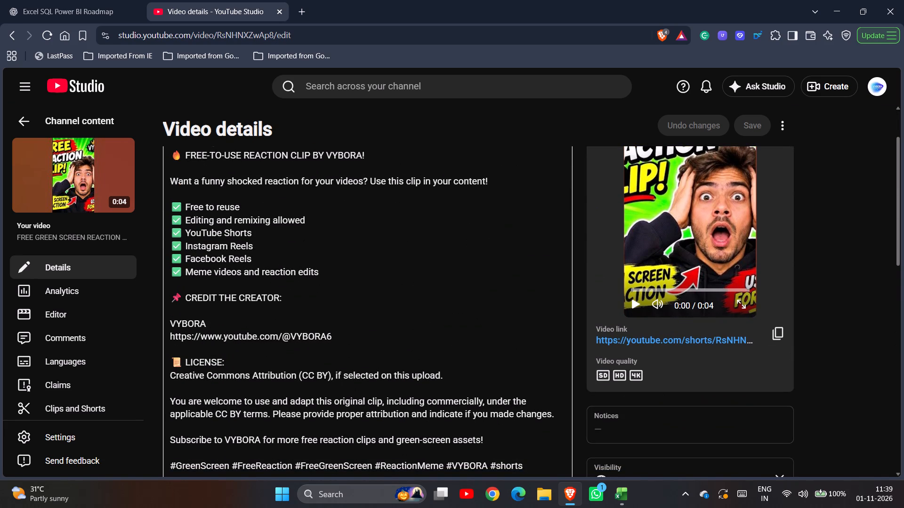
{"action": "scroll", "coordinate": [440, 307], "scroll_direction": "down", "scroll_amount": 4}
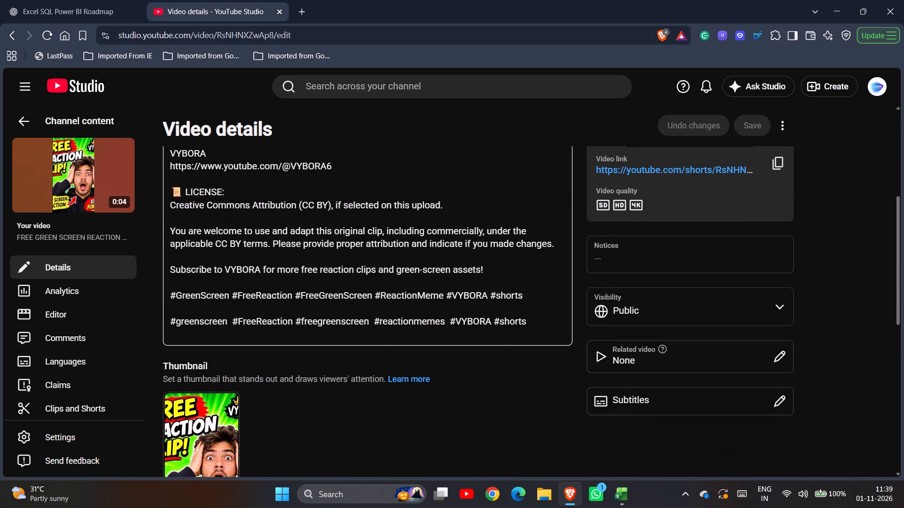
{"action": "scroll", "coordinate": [440, 307], "scroll_direction": "down", "scroll_amount": 3}
{"action": "scroll", "coordinate": [440, 307], "scroll_direction": "up", "scroll_amount": 3}
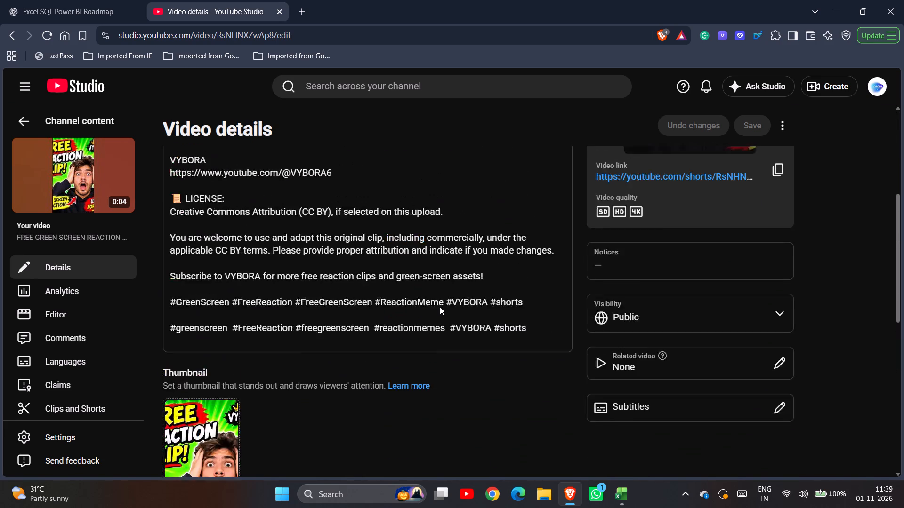
{"action": "scroll", "coordinate": [440, 307], "scroll_direction": "up", "scroll_amount": 2}
{"action": "scroll", "coordinate": [440, 307], "scroll_direction": "down", "scroll_amount": 1}
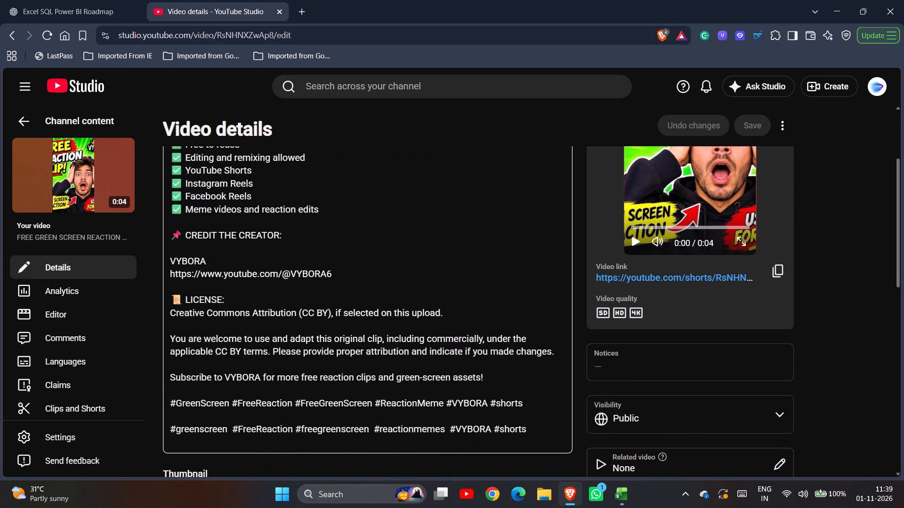
{"action": "left_click", "coordinate": [449, 312]}
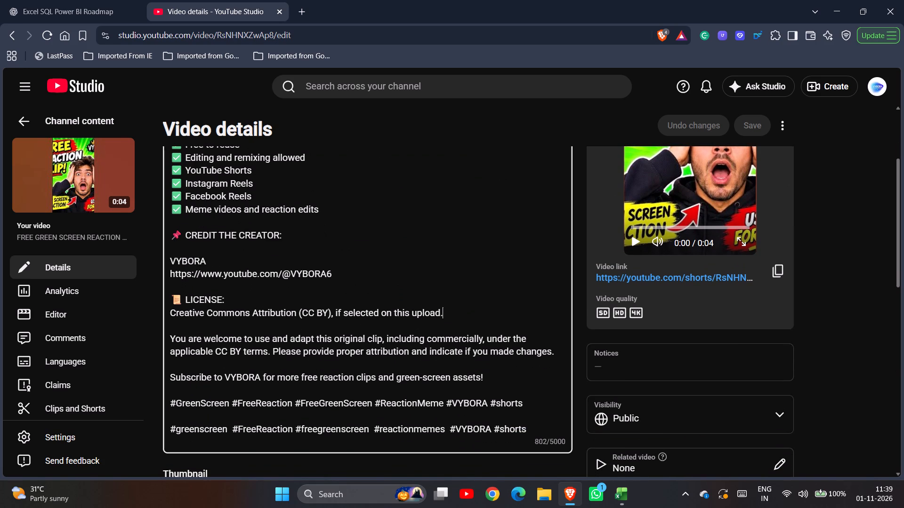
{"action": "key", "text": "BackSpace"}
{"action": "key", "text": "BackSpace"}
{"action": "key", "text": "BackSpace"}
{"action": "key", "text": "BackSpace"}
{"action": "key", "text": "BackSpace"}
{"action": "key", "text": "BackSpace"}
{"action": "key", "text": "BackSpace"}
{"action": "key", "text": "BackSpace"}
{"action": "key", "text": "BackSpace"}
{"action": "key", "text": "BackSpace"}
{"action": "key", "text": "BackSpace"}
{"action": "key", "text": "BackSpace"}
{"action": "key", "text": "BackSpace"}
{"action": "key", "text": "BackSpace"}
{"action": "key", "text": "BackSpace"}
{"action": "key", "text": "BackSpace"}
{"action": "key", "text": "BackSpace"}
{"action": "key", "text": "BackSpace"}
{"action": "key", "text": "BackSpace"}
{"action": "key", "text": "BackSpace"}
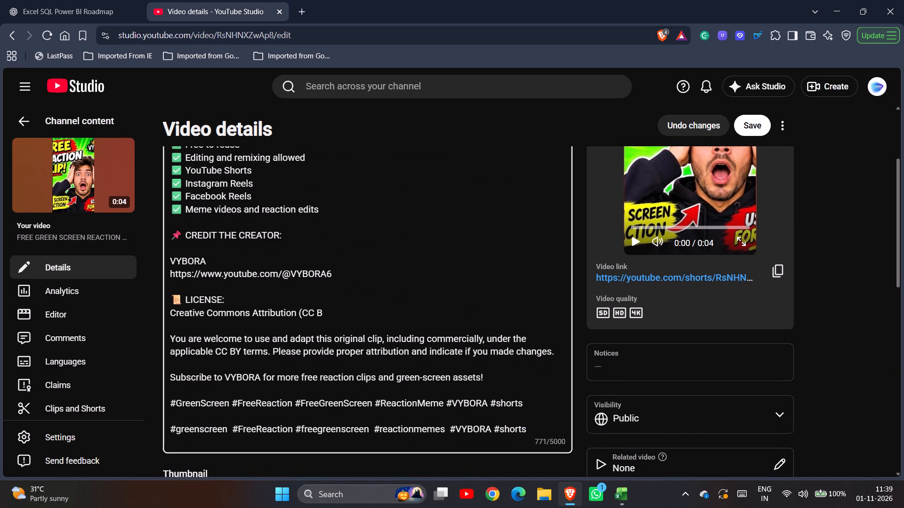
{"action": "key", "text": "BackSpace"}
{"action": "key", "text": "BackSpace"}
{"action": "key", "text": "BackSpace"}
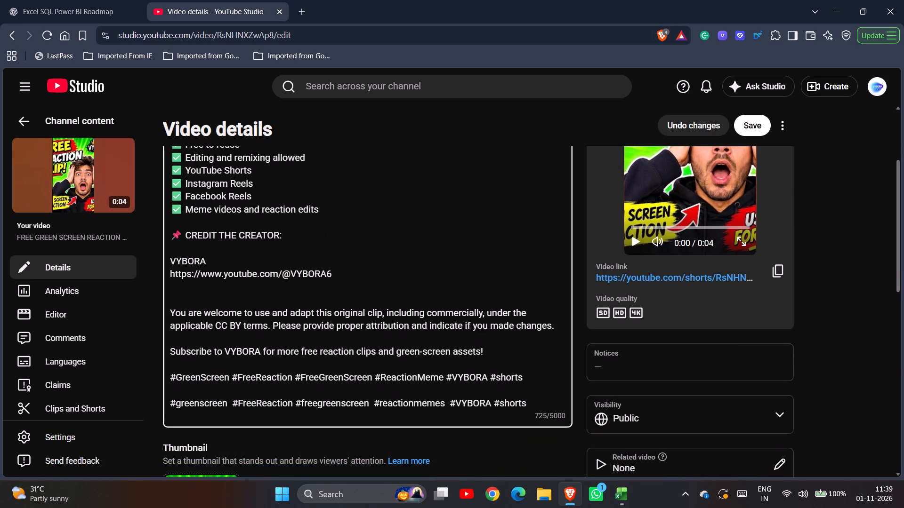
{"action": "key", "text": "BackSpace"}
{"action": "key", "text": "BackSpace"}
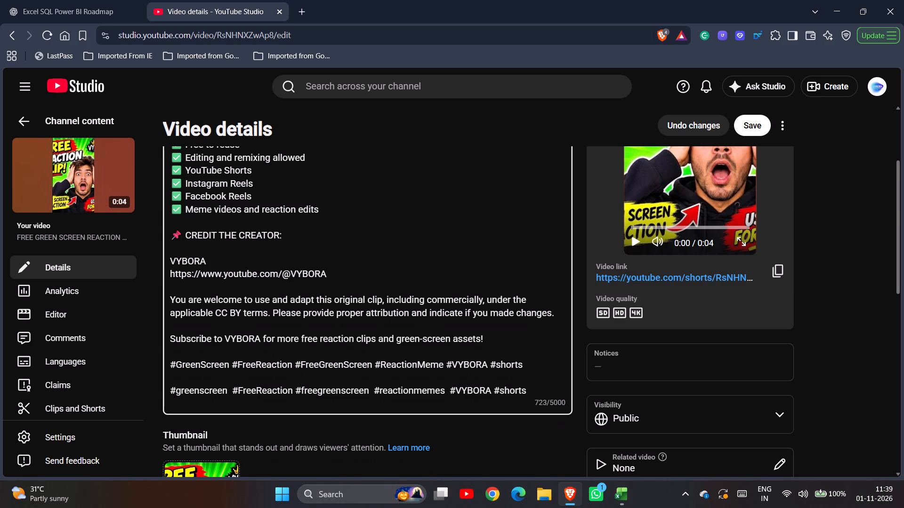
{"action": "key", "text": "ctrl+z"}
Show the additional video details and copy all of the video's tags.
{"action": "scroll", "coordinate": [454, 358], "scroll_direction": "down", "scroll_amount": 11}
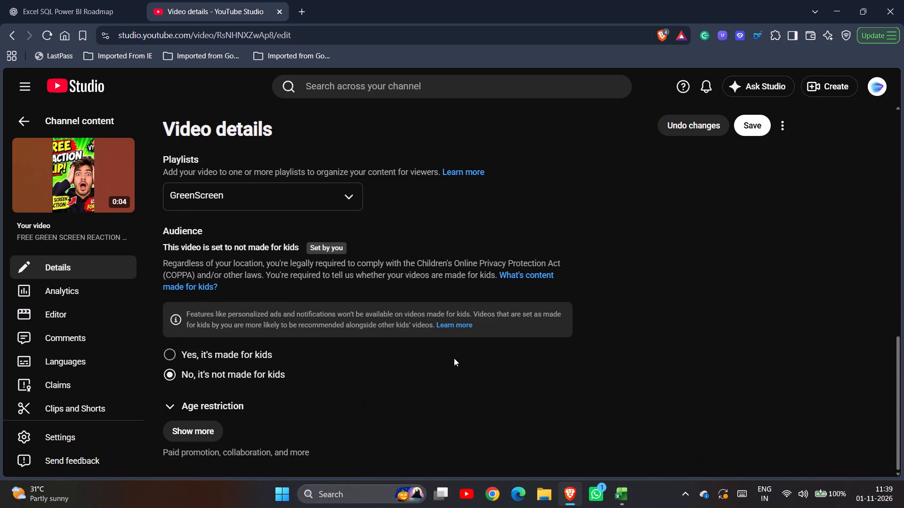
{"action": "left_click", "coordinate": [194, 434]}
{"action": "scroll", "coordinate": [194, 434], "scroll_direction": "down", "scroll_amount": 4}
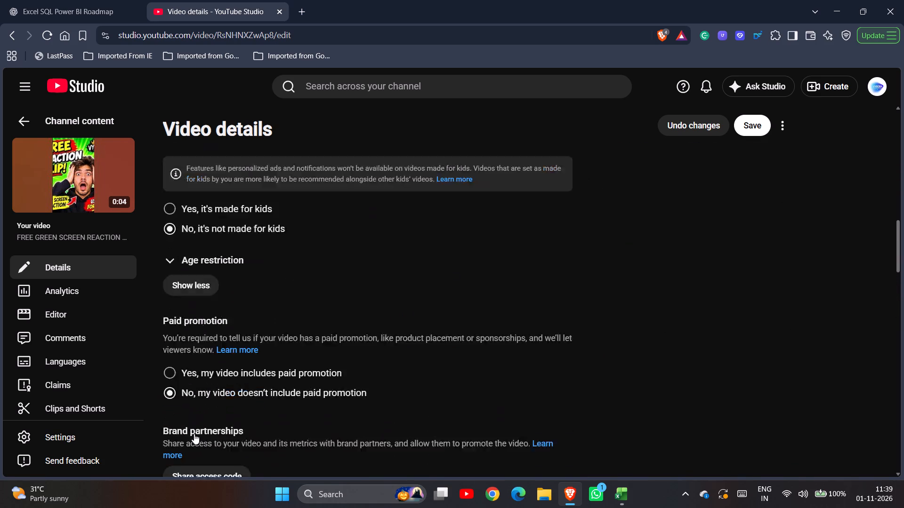
{"action": "scroll", "coordinate": [194, 434], "scroll_direction": "down", "scroll_amount": 7}
{"action": "scroll", "coordinate": [194, 434], "scroll_direction": "up", "scroll_amount": 2}
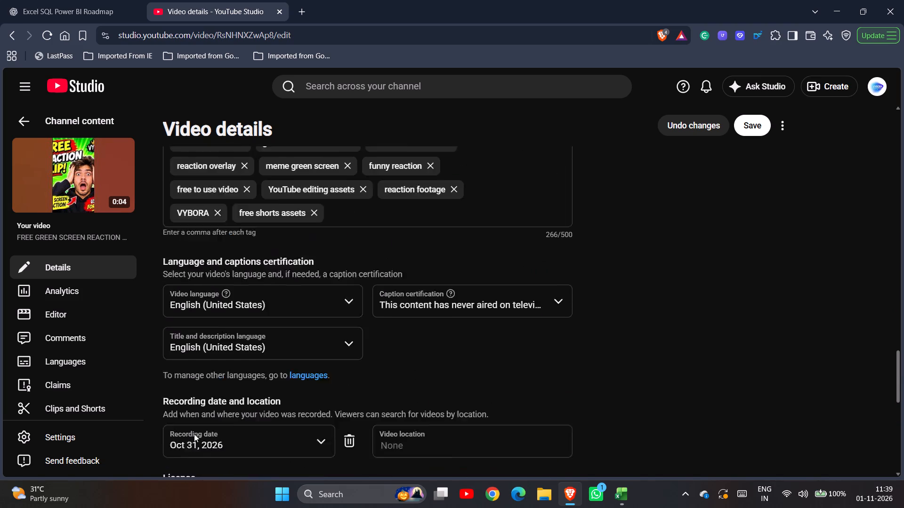
{"action": "scroll", "coordinate": [194, 434], "scroll_direction": "up", "scroll_amount": 3}
{"action": "left_click", "coordinate": [522, 250]}
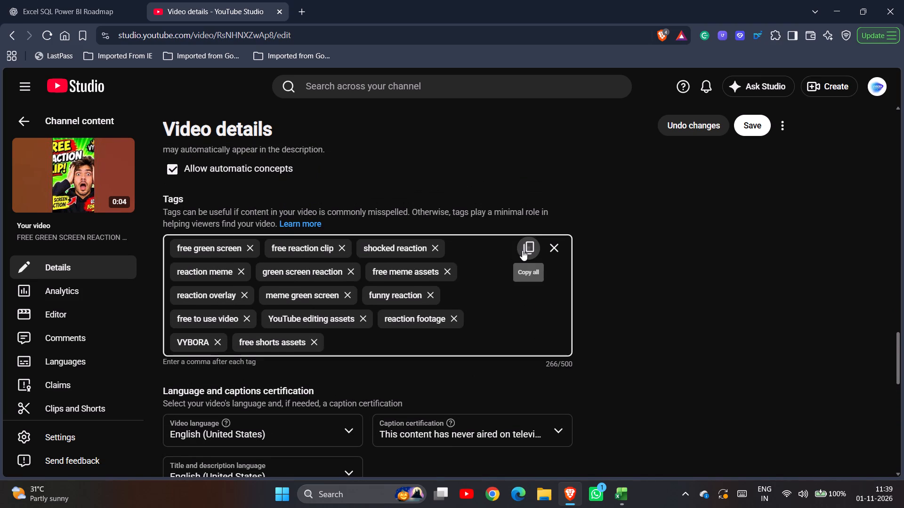
Save the changes to the video's details.
{"action": "left_click", "coordinate": [752, 120]}
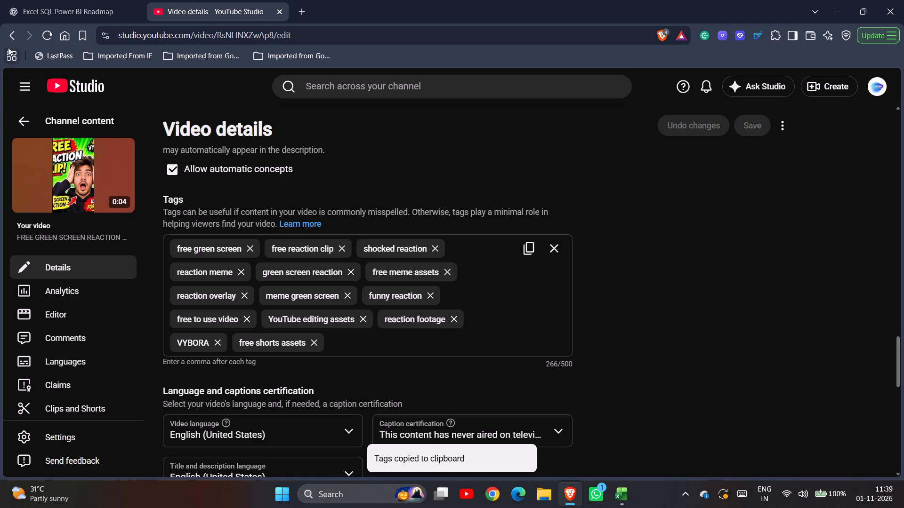
Return to the channel content page and open the details of the "BOXING CAT" Short.
{"action": "left_click", "coordinate": [8, 36]}
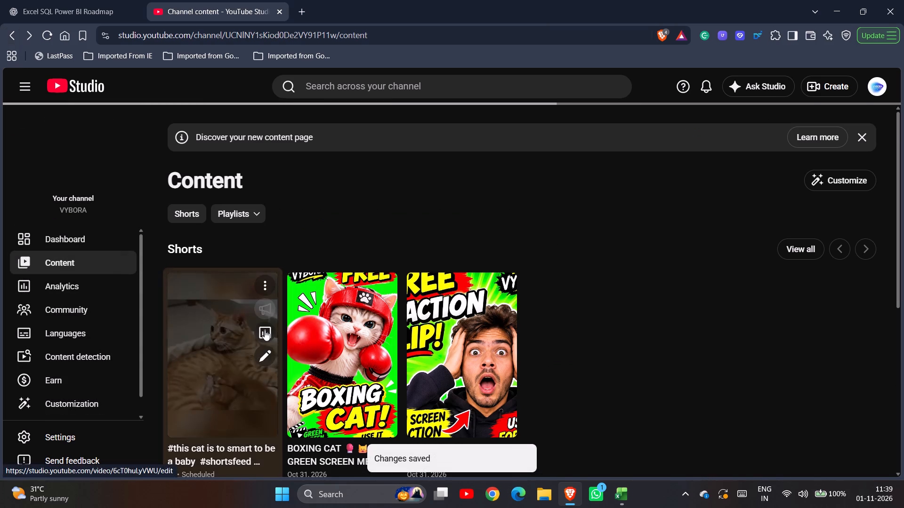
{"action": "left_click", "coordinate": [380, 353]}
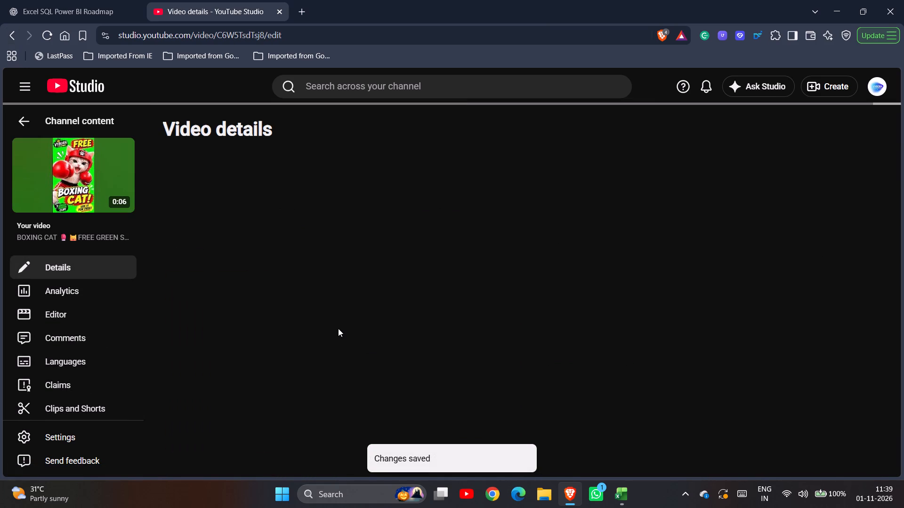
Show the additional details of the BOXING CAT Short and remove the tags "free green screen animation", "cat punching" and "cat boxing meme".
{"action": "scroll", "coordinate": [338, 328], "scroll_direction": "down", "scroll_amount": 7}
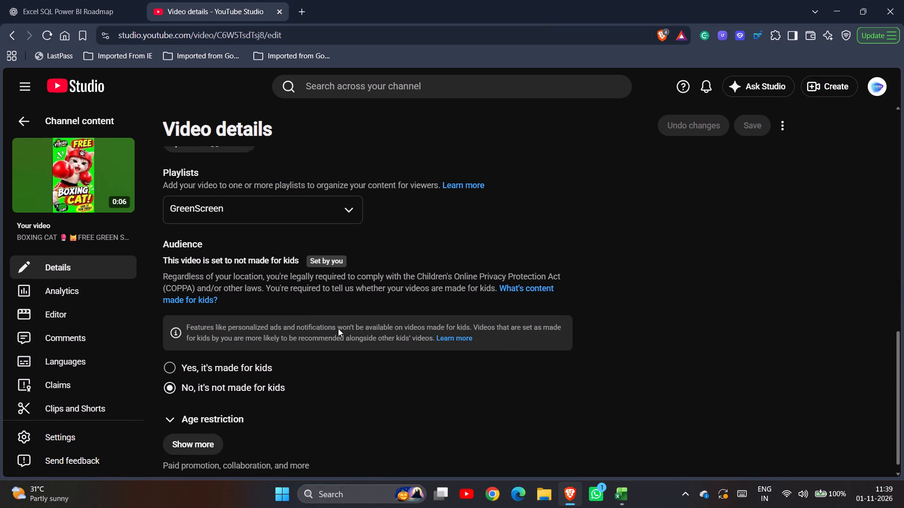
{"action": "scroll", "coordinate": [338, 328], "scroll_direction": "down", "scroll_amount": 1}
{"action": "left_click", "coordinate": [206, 424]}
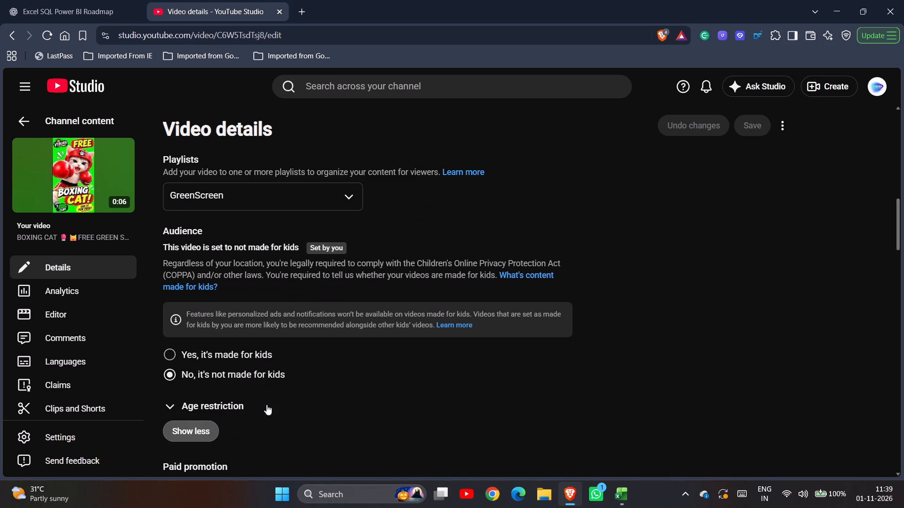
{"action": "scroll", "coordinate": [326, 378], "scroll_direction": "down", "scroll_amount": 7}
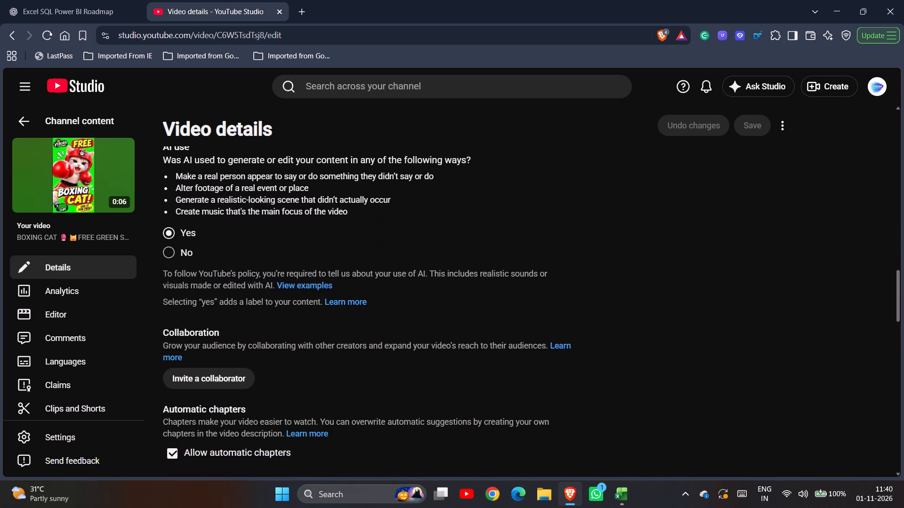
{"action": "scroll", "coordinate": [326, 378], "scroll_direction": "down", "scroll_amount": 9}
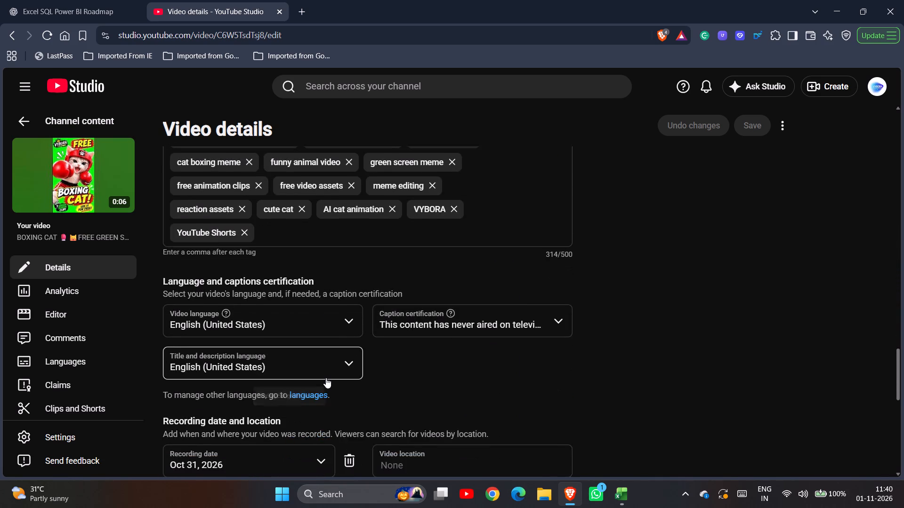
{"action": "scroll", "coordinate": [326, 378], "scroll_direction": "up", "scroll_amount": 4}
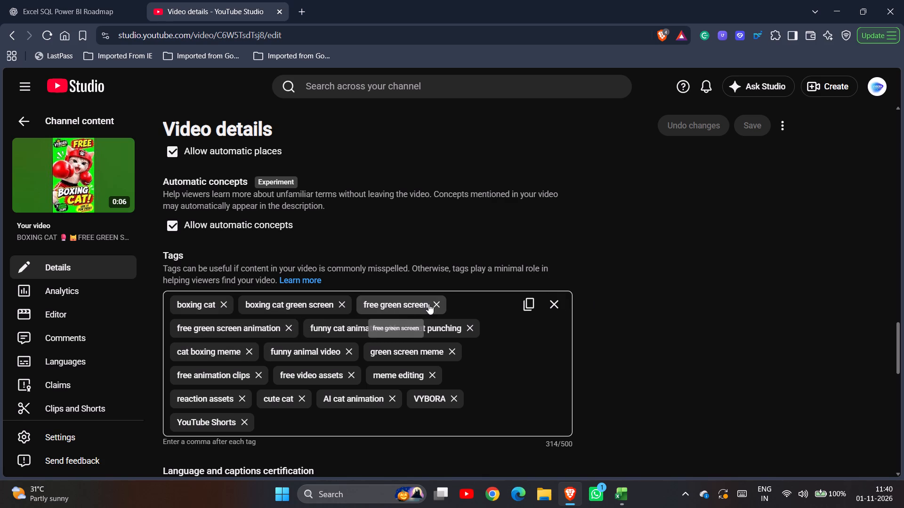
{"action": "left_click", "coordinate": [290, 328]}
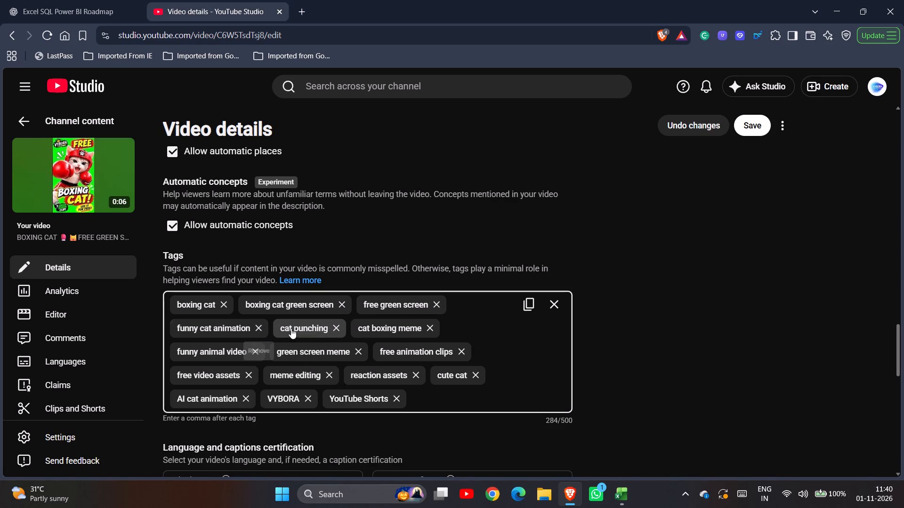
{"action": "left_click", "coordinate": [337, 329]}
{"action": "left_click", "coordinate": [337, 329]}
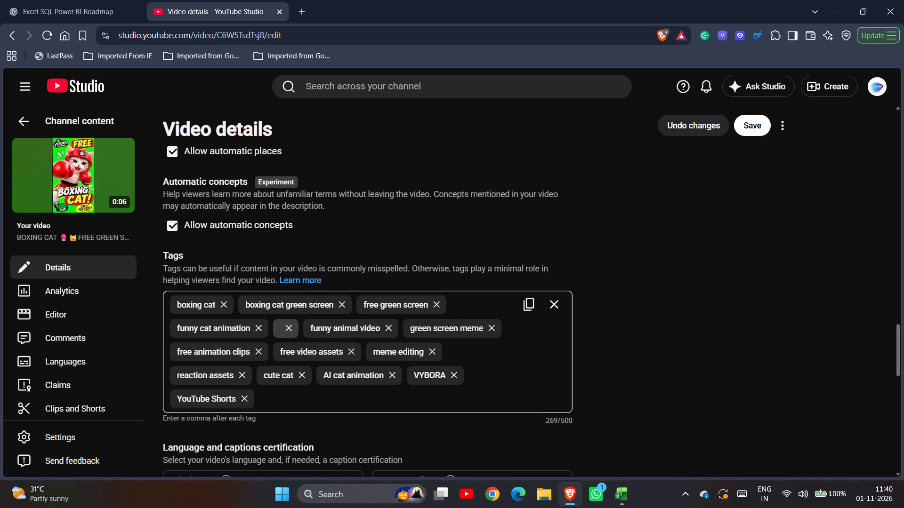
{"action": "left_click", "coordinate": [349, 329]}
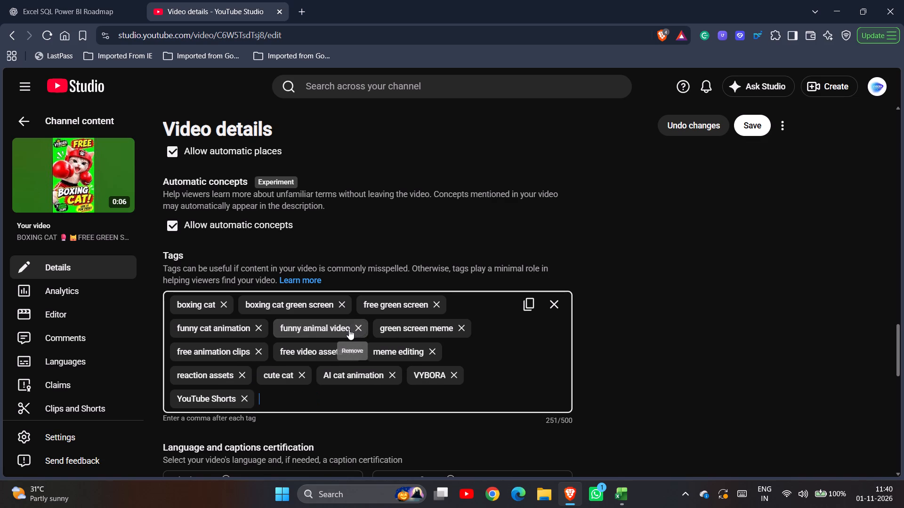
Remove the tags "funny animal video", "green screen meme", "free animation clips", "free video assets" and "cute cat".
{"action": "left_click", "coordinate": [356, 329]}
{"action": "left_click", "coordinate": [356, 329]}
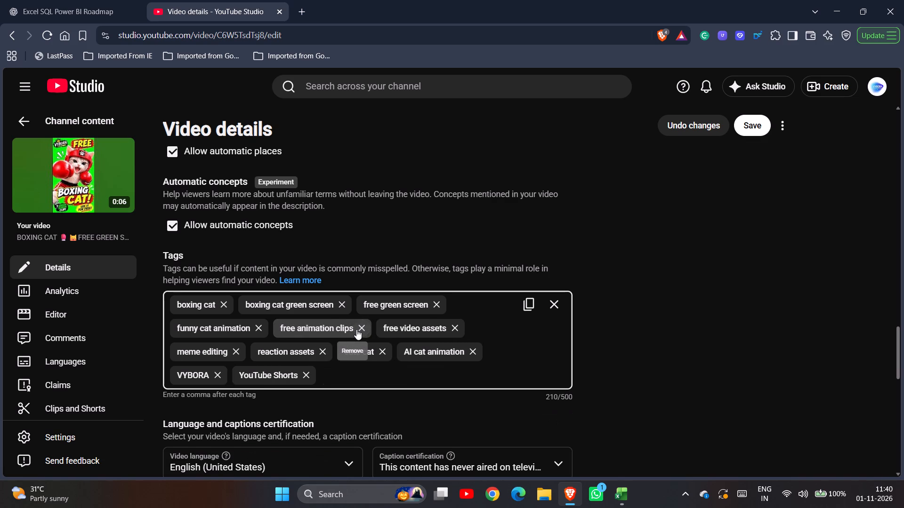
{"action": "left_click", "coordinate": [356, 329]}
{"action": "left_click", "coordinate": [356, 329]}
{"action": "left_click", "coordinate": [356, 329]}
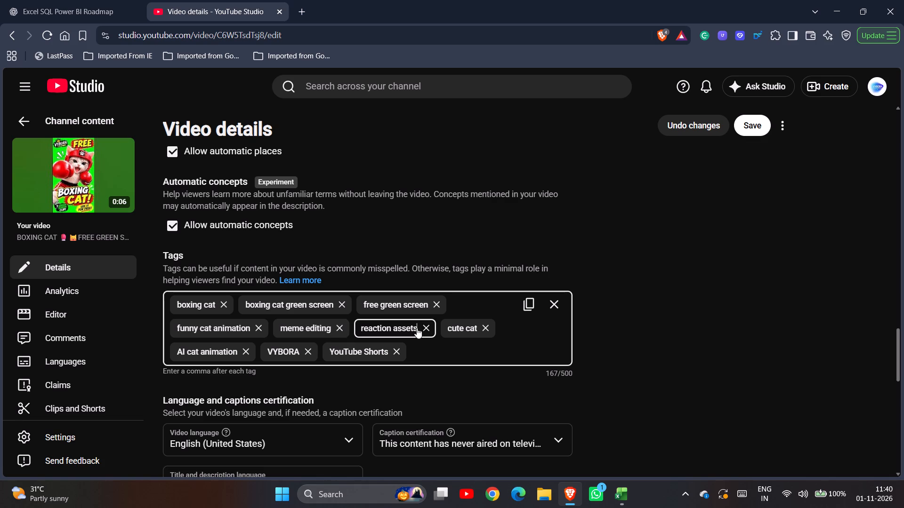
{"action": "left_click", "coordinate": [489, 327]}
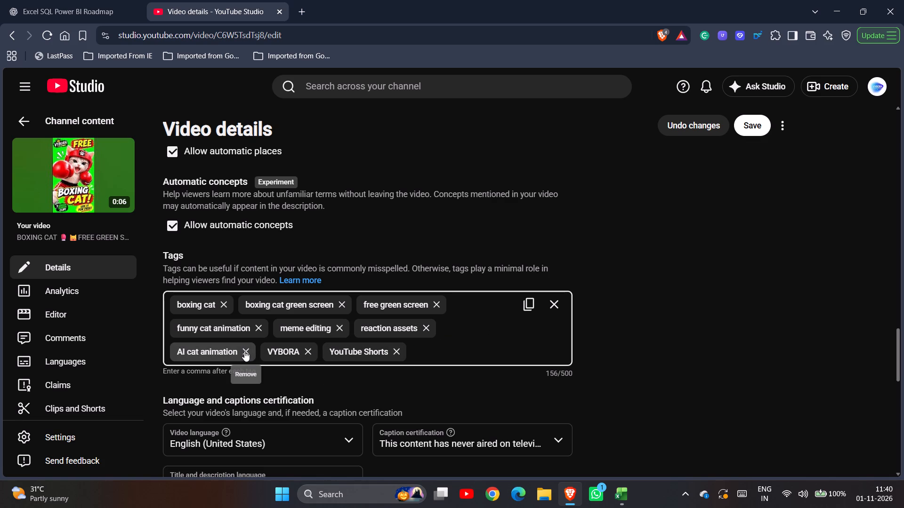
Copy the Short's trimmed tag list and save the changes to its details.
{"action": "left_click", "coordinate": [529, 303]}
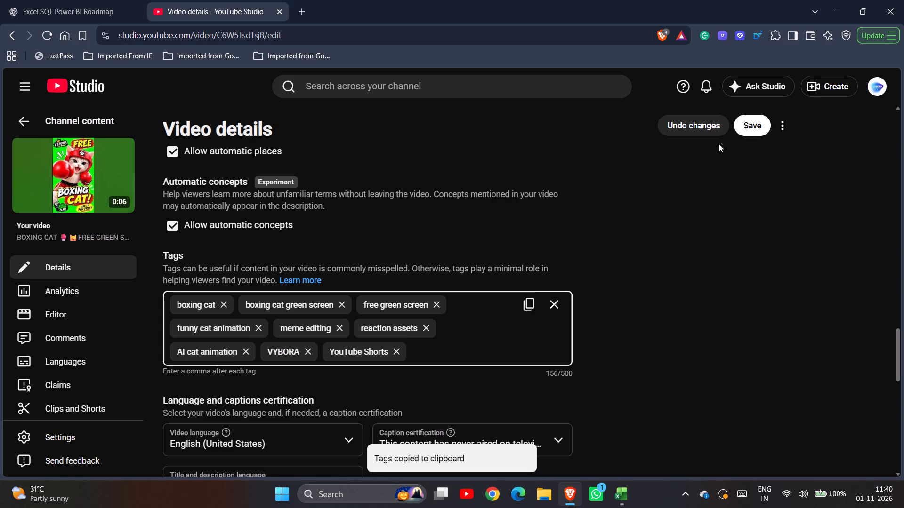
{"action": "left_click", "coordinate": [747, 123]}
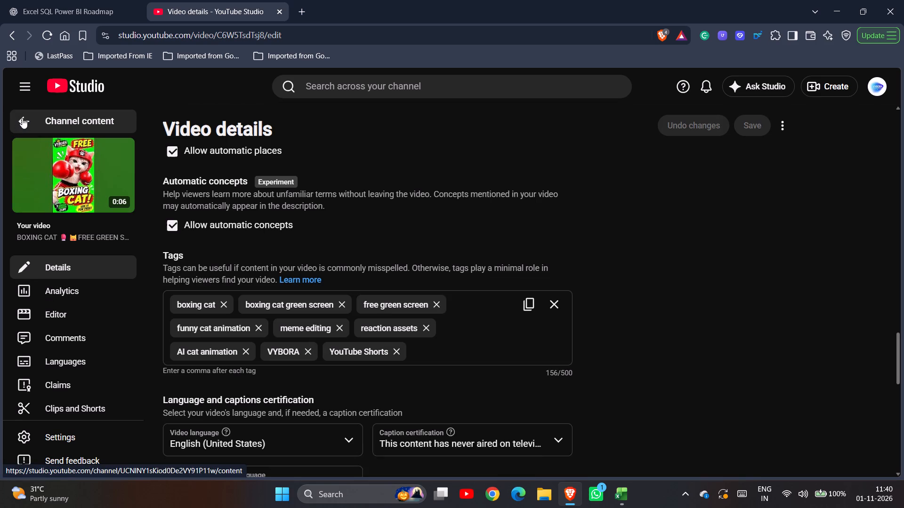
Open the details of the FREE GREEN SCREEN REACTION Short from the channel content page and copy all of its tags.
{"action": "left_click", "coordinate": [22, 118]}
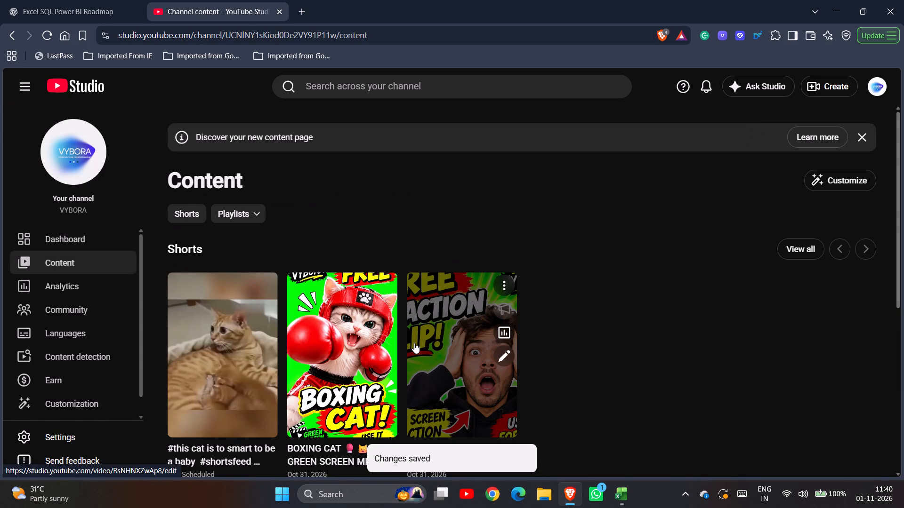
{"action": "left_click", "coordinate": [495, 350]}
{"action": "scroll", "coordinate": [364, 330], "scroll_direction": "down", "scroll_amount": 6}
{"action": "left_click", "coordinate": [202, 436]}
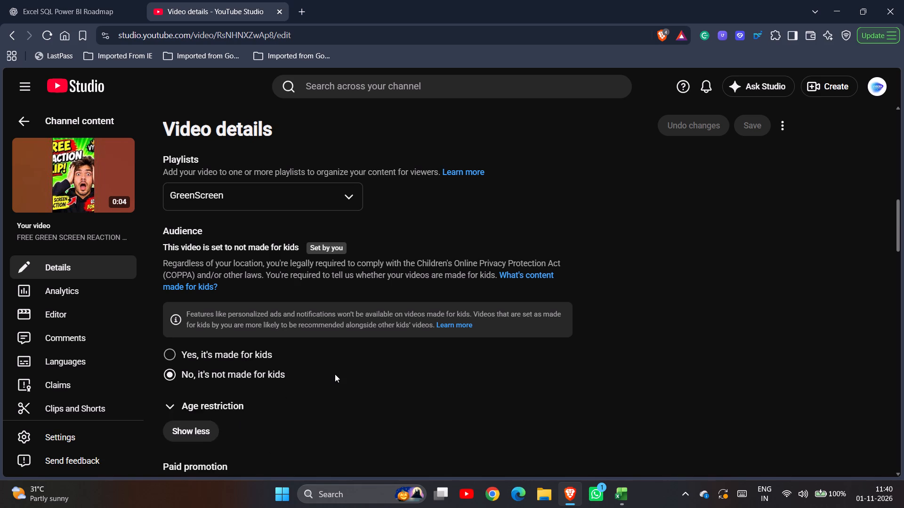
{"action": "scroll", "coordinate": [335, 374], "scroll_direction": "down", "scroll_amount": 8}
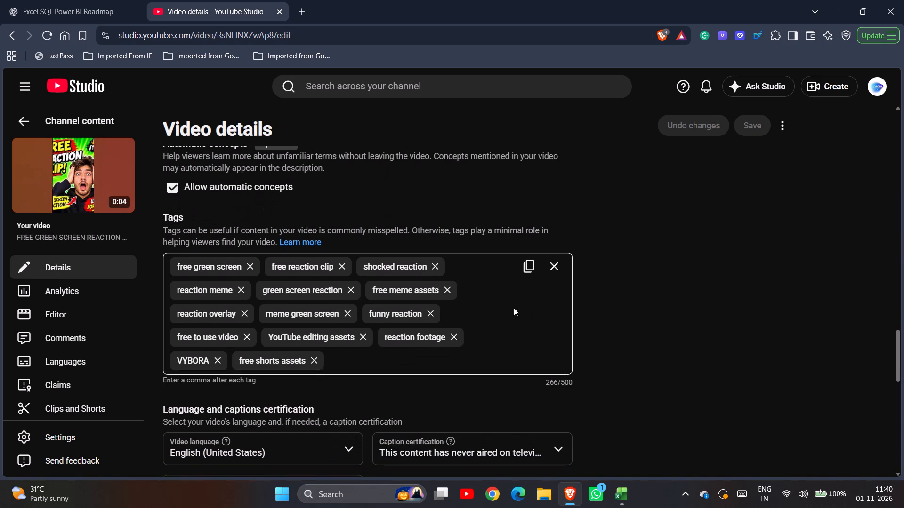
{"action": "left_click", "coordinate": [524, 266]}
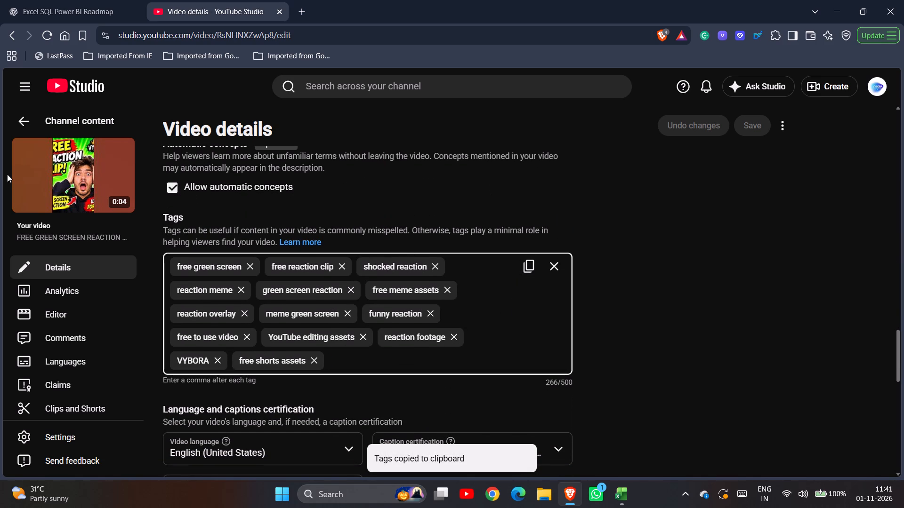
Reopen the details of the BOXING CAT Short and append the copied reaction tags to its existing tags.
{"action": "left_click", "coordinate": [20, 125]}
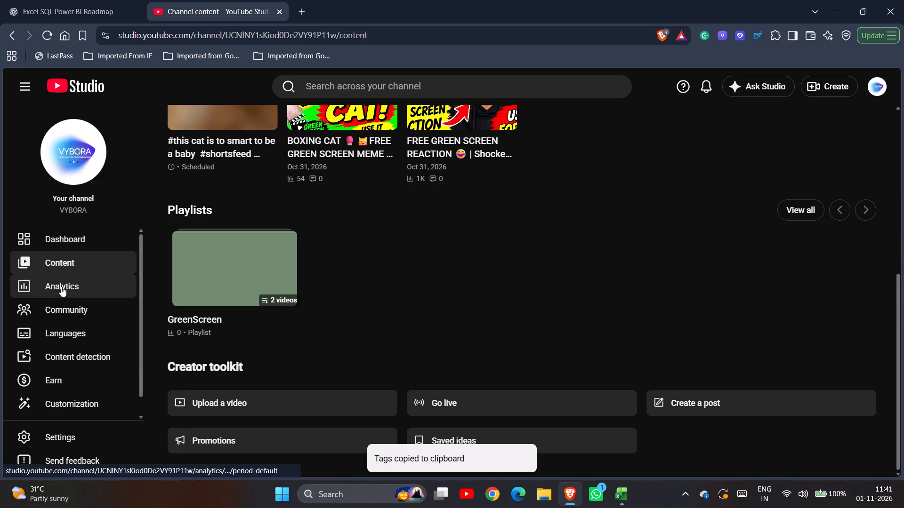
{"action": "scroll", "coordinate": [214, 232], "scroll_direction": "up", "scroll_amount": 4}
{"action": "left_click", "coordinate": [384, 250]}
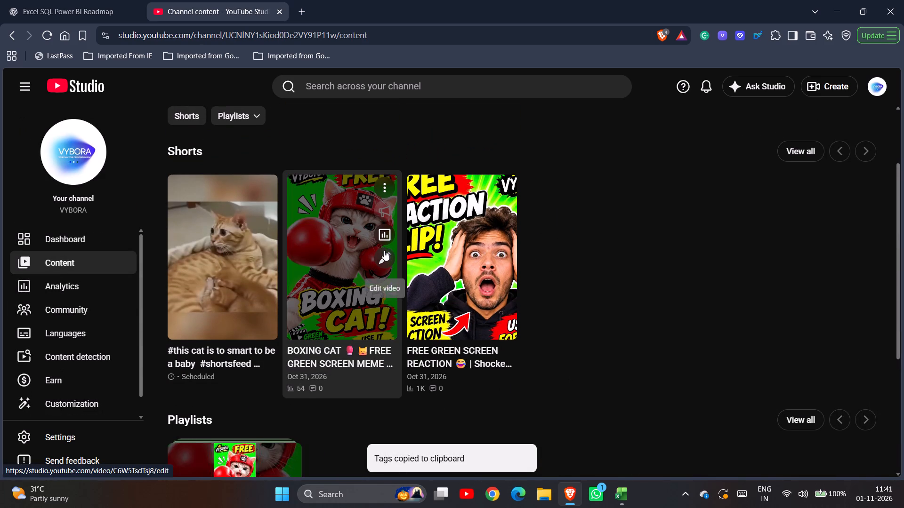
{"action": "scroll", "coordinate": [382, 308], "scroll_direction": "down", "scroll_amount": 5}
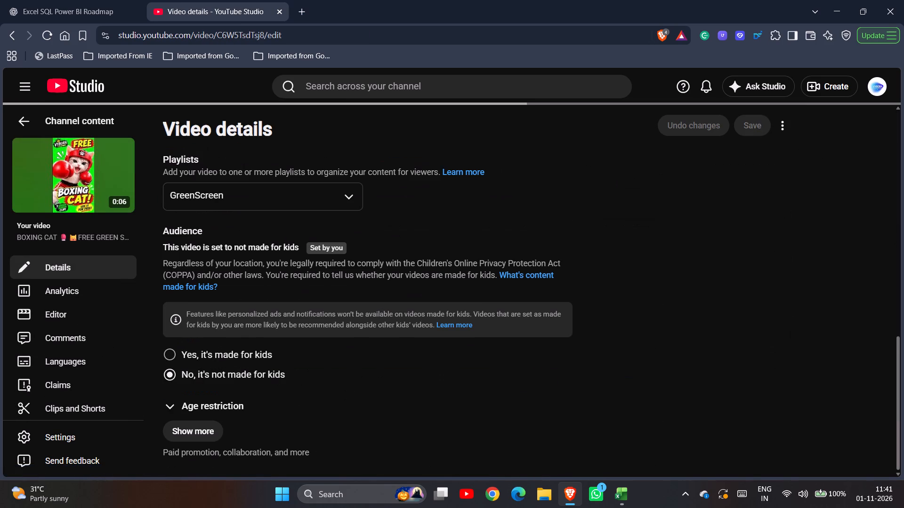
{"action": "left_click", "coordinate": [203, 423]}
{"action": "scroll", "coordinate": [203, 423], "scroll_direction": "down", "scroll_amount": 7}
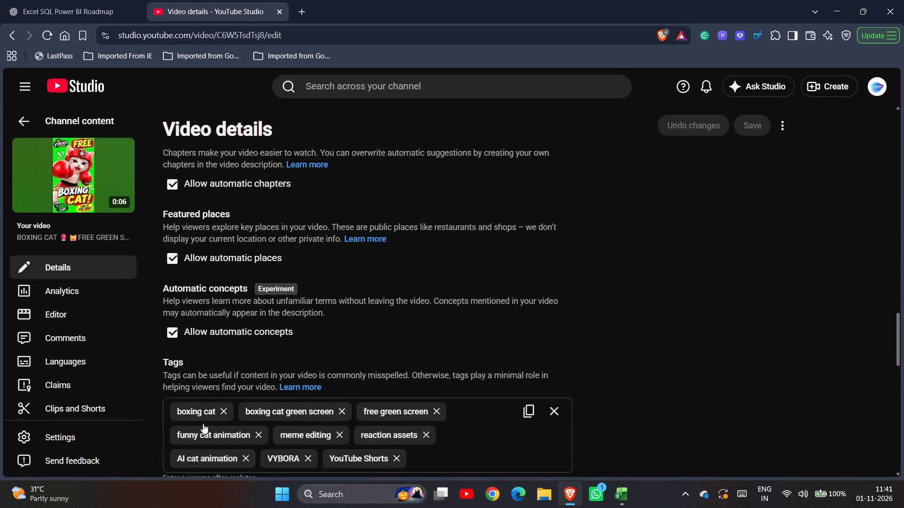
{"action": "scroll", "coordinate": [203, 423], "scroll_direction": "down", "scroll_amount": 2}
{"action": "left_click", "coordinate": [421, 227]}
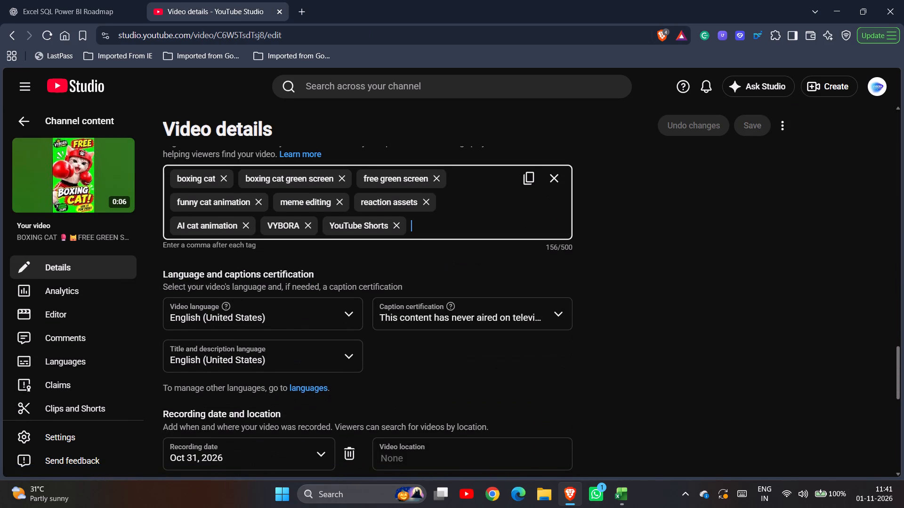
{"action": "key", "text": "ctrl+v"}
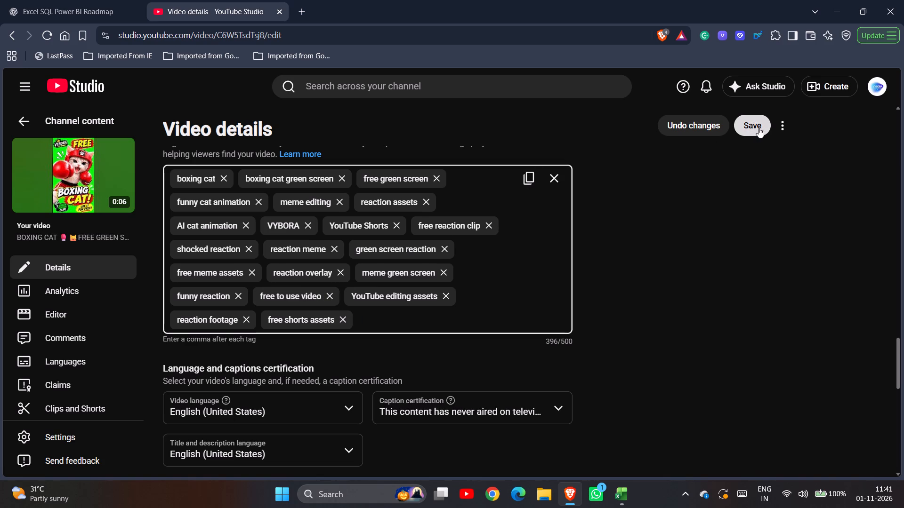
Review the BOXING CAT Short's description and save the changes to the video's details.
{"action": "scroll", "coordinate": [387, 278], "scroll_direction": "up", "scroll_amount": 9}
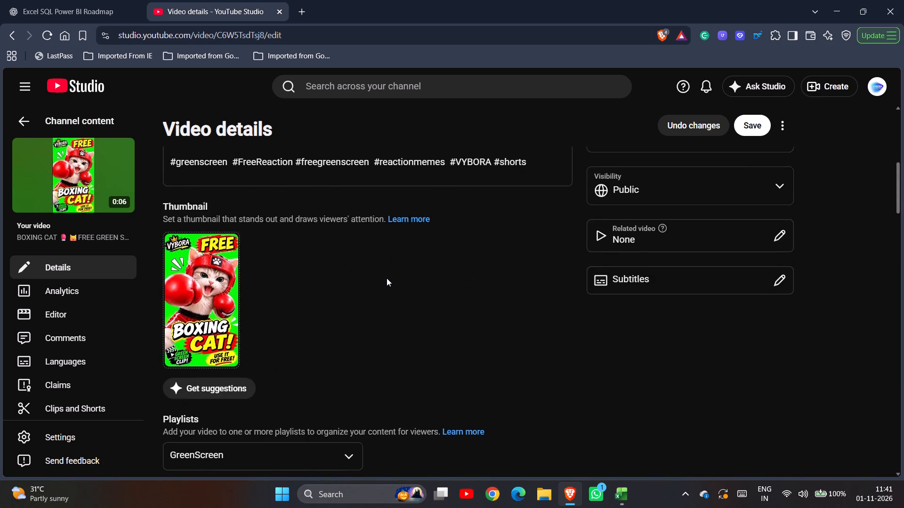
{"action": "scroll", "coordinate": [387, 278], "scroll_direction": "up", "scroll_amount": 2}
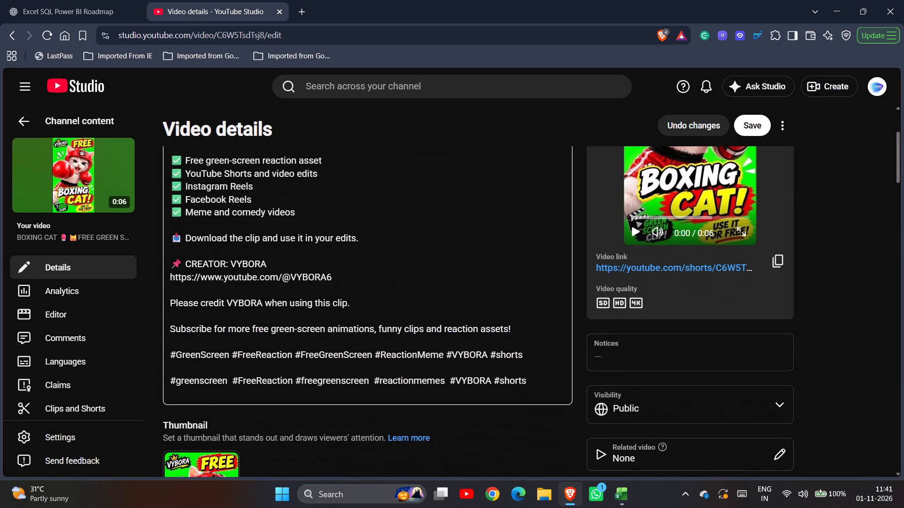
{"action": "scroll", "coordinate": [387, 278], "scroll_direction": "down", "scroll_amount": 1}
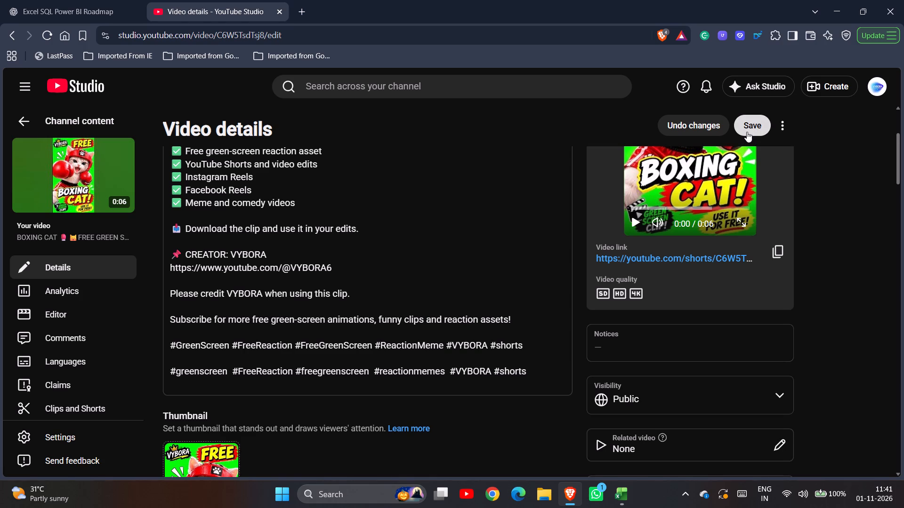
{"action": "left_click", "coordinate": [747, 132]}
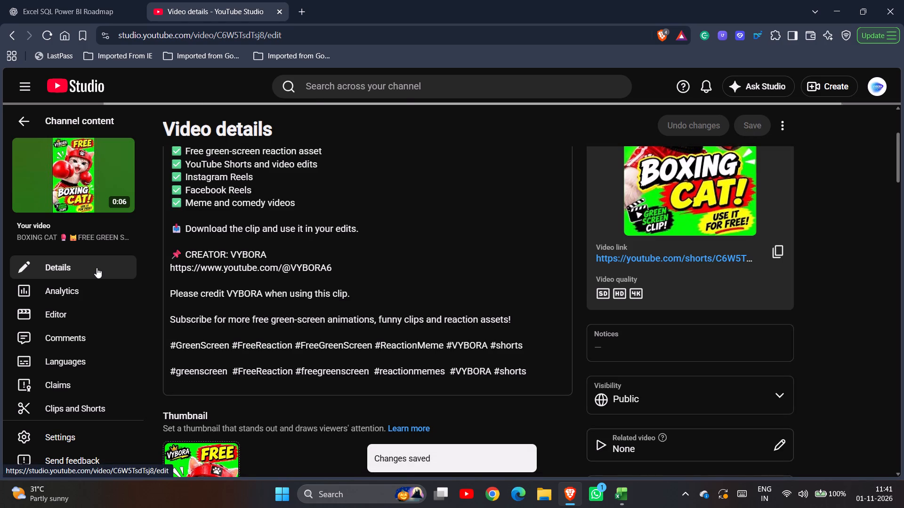
Return to the channel content page and open the details of the scheduled "#this cat is to smart to be a baby" Short.
{"action": "left_click", "coordinate": [23, 121]}
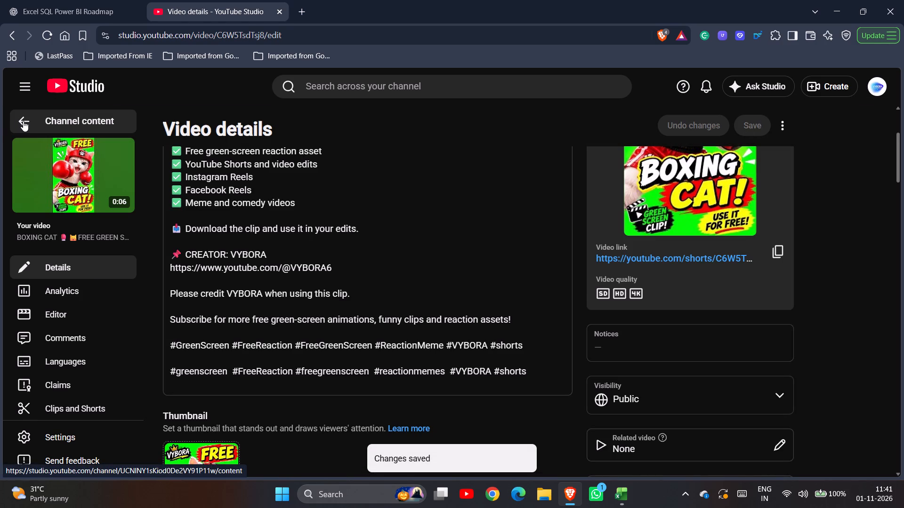
{"action": "scroll", "coordinate": [256, 280], "scroll_direction": "up", "scroll_amount": 4}
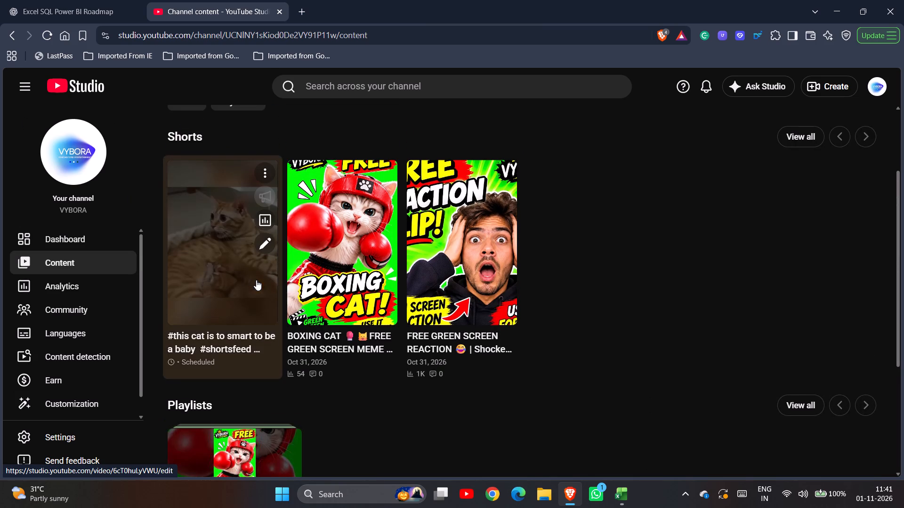
{"action": "left_click", "coordinate": [264, 250]}
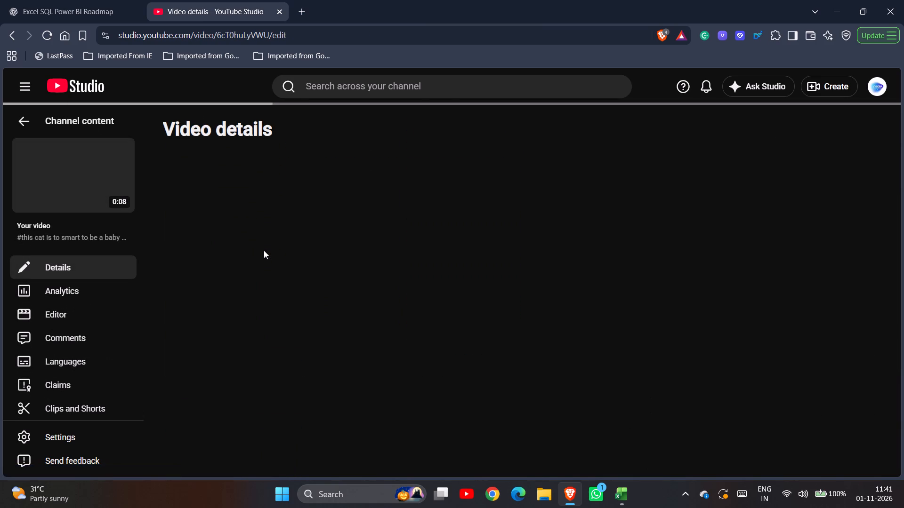
Delete the LICENSE heading and its Creative Commons Attribution line from the description, then check the description from its start.
{"action": "scroll", "coordinate": [264, 250], "scroll_direction": "down", "scroll_amount": 3}
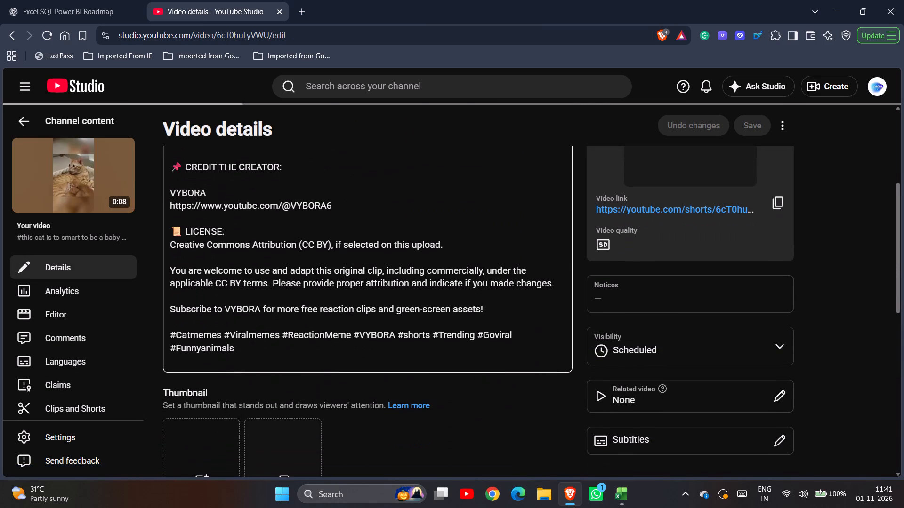
{"action": "left_click", "coordinate": [447, 240]}
{"action": "key", "text": "BackSpace"}
{"action": "key", "text": "BackSpace"}
{"action": "key", "text": "BackSpace"}
{"action": "key", "text": "BackSpace"}
{"action": "key", "text": "BackSpace"}
{"action": "key", "text": "BackSpace"}
{"action": "key", "text": "BackSpace"}
{"action": "key", "text": "BackSpace"}
{"action": "key", "text": "BackSpace"}
{"action": "key", "text": "BackSpace"}
{"action": "key", "text": "BackSpace"}
{"action": "key", "text": "BackSpace"}
{"action": "key", "text": "BackSpace"}
{"action": "key", "text": "BackSpace"}
{"action": "key", "text": "BackSpace"}
{"action": "key", "text": "BackSpace"}
{"action": "key", "text": "BackSpace"}
{"action": "key", "text": "BackSpace"}
{"action": "key", "text": "BackSpace"}
{"action": "key", "text": "BackSpace"}
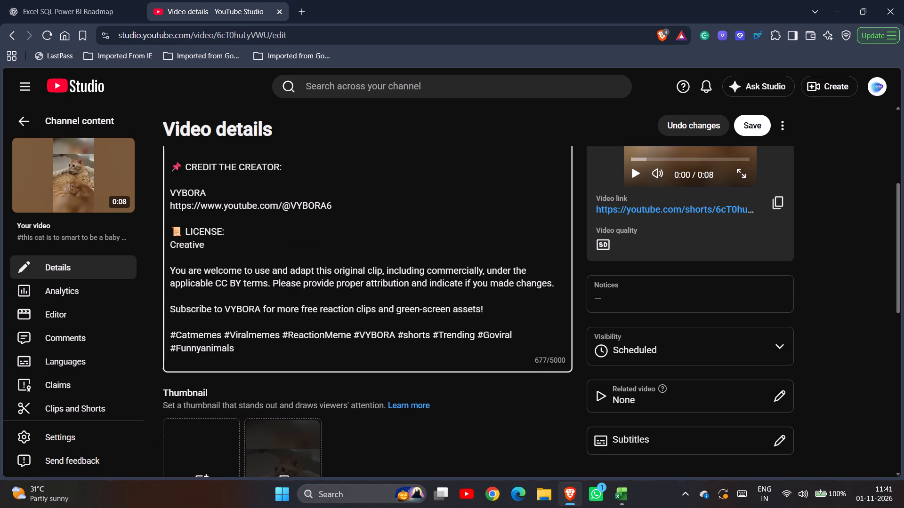
{"action": "key", "text": "BackSpace"}
{"action": "key", "text": "BackSpace"}
{"action": "key", "text": "BackSpace"}
{"action": "key", "text": "BackSpace"}
{"action": "key", "text": "BackSpace"}
{"action": "key", "text": "BackSpace"}
{"action": "key", "text": "BackSpace"}
{"action": "key", "text": "BackSpace"}
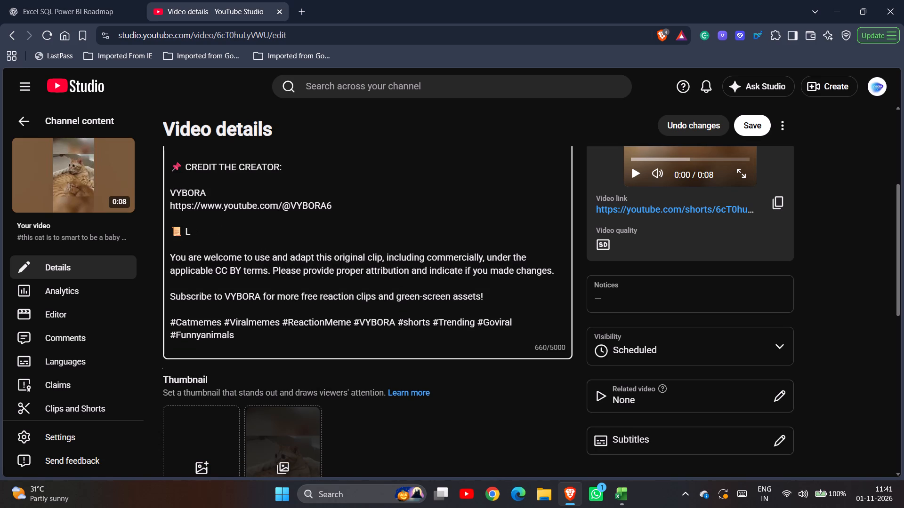
{"action": "key", "text": "BackSpace"}
{"action": "key", "text": "BackSpace"}
{"action": "key", "text": "BackSpace"}
{"action": "key", "text": "BackSpace"}
{"action": "key", "text": "BackSpace"}
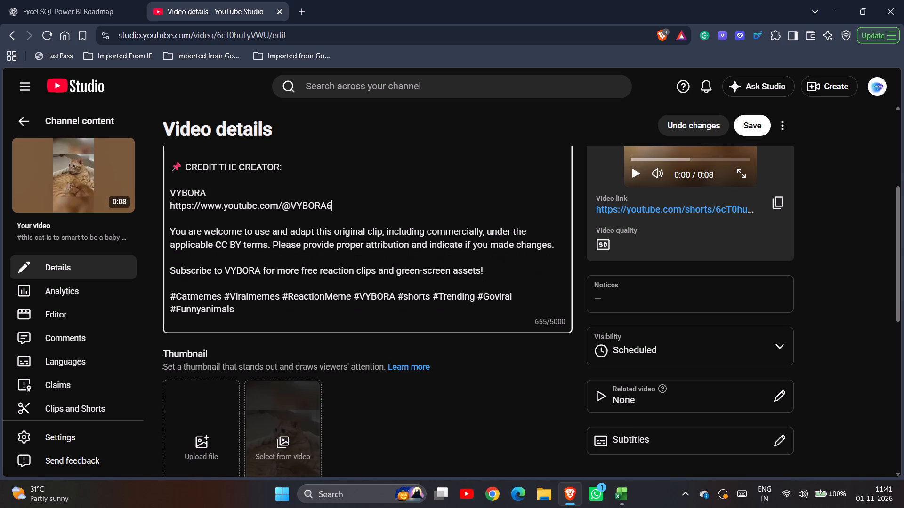
{"action": "scroll", "coordinate": [404, 233], "scroll_direction": "up", "scroll_amount": 5}
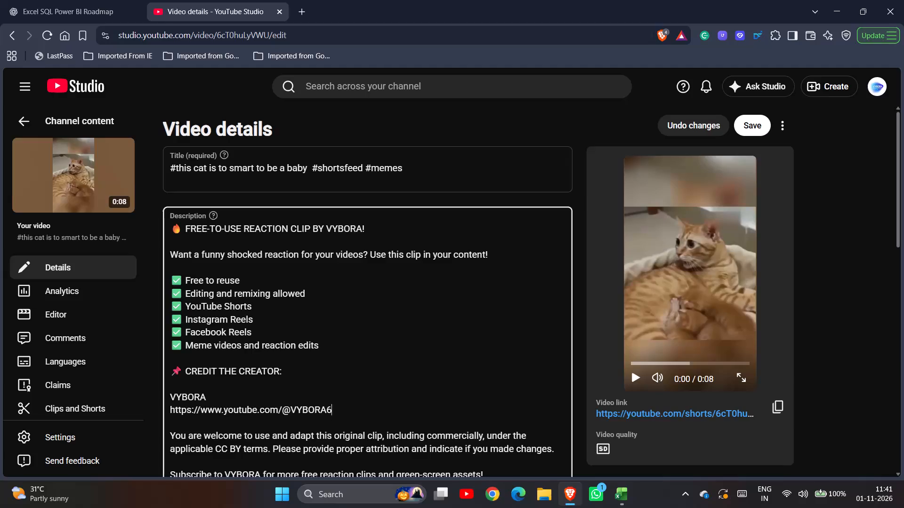
Remove "#this" from the beginning of the video title.
{"action": "left_click", "coordinate": [191, 170]}
{"action": "key", "text": "BackSpace"}
{"action": "key", "text": "BackSpace"}
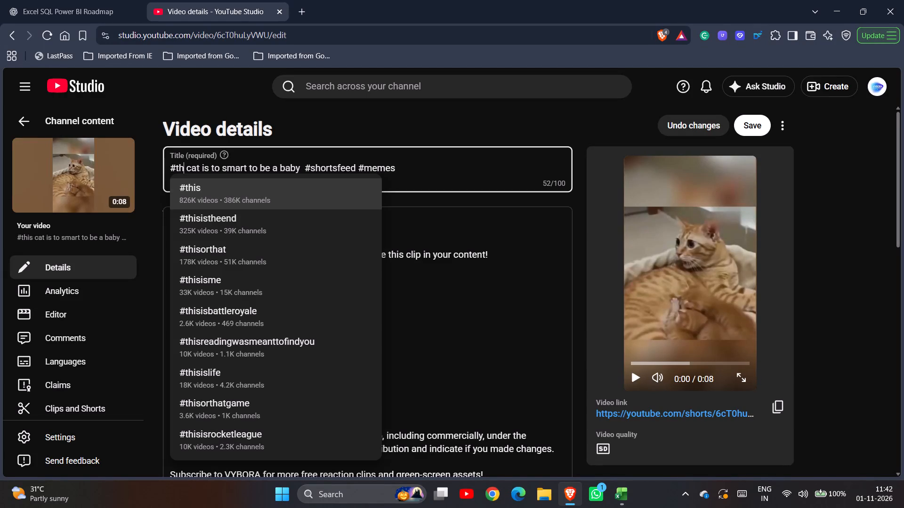
{"action": "key", "text": "BackSpace"}
{"action": "key", "text": "BackSpace"}
{"action": "key", "text": "BackSpace"}
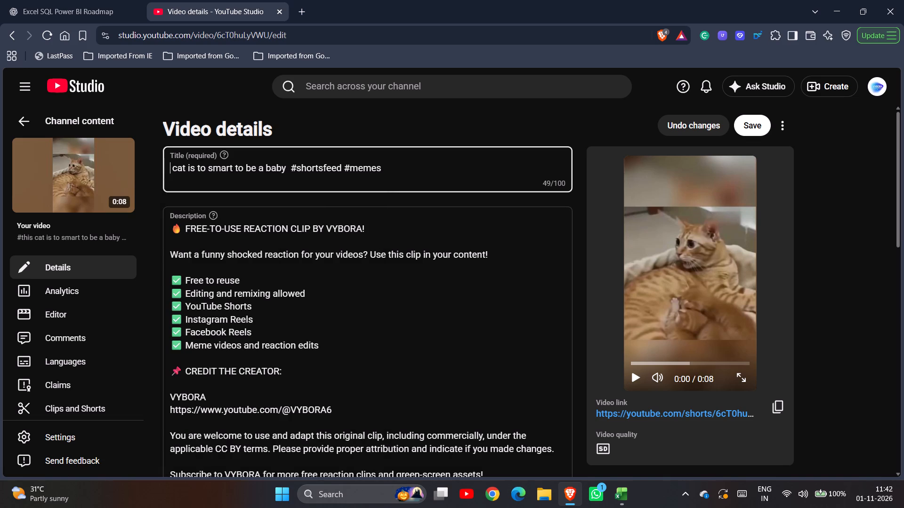
Expand the additional video settings and paste the copied green screen reaction tags into the empty tag field.
{"action": "scroll", "coordinate": [259, 195], "scroll_direction": "down", "scroll_amount": 1}
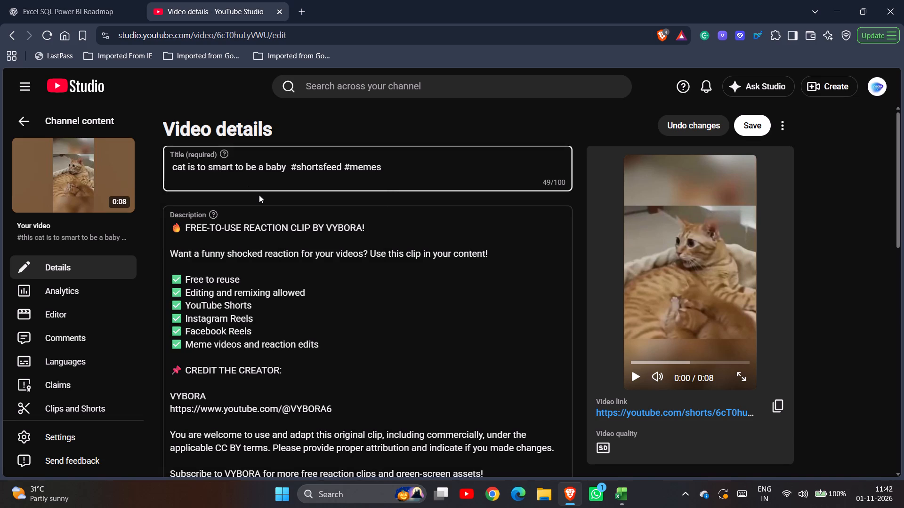
{"action": "scroll", "coordinate": [259, 195], "scroll_direction": "down", "scroll_amount": 7}
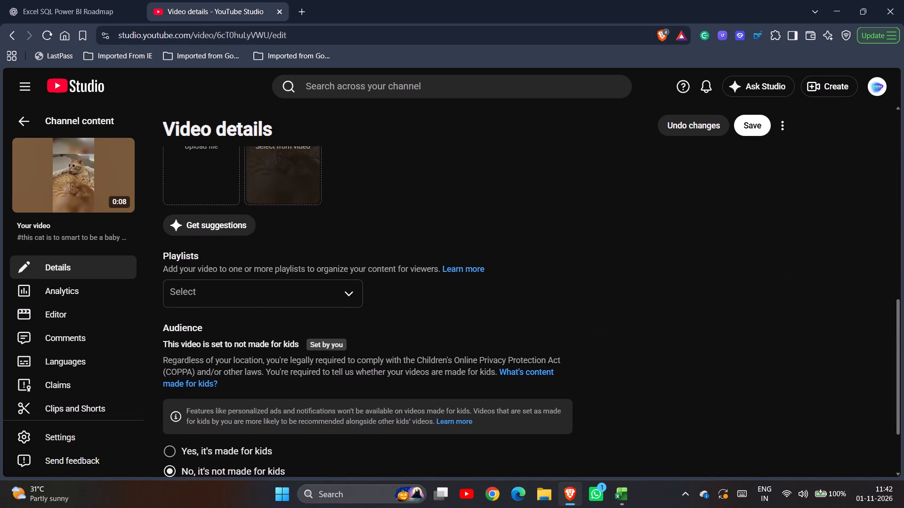
{"action": "scroll", "coordinate": [259, 195], "scroll_direction": "up", "scroll_amount": 1}
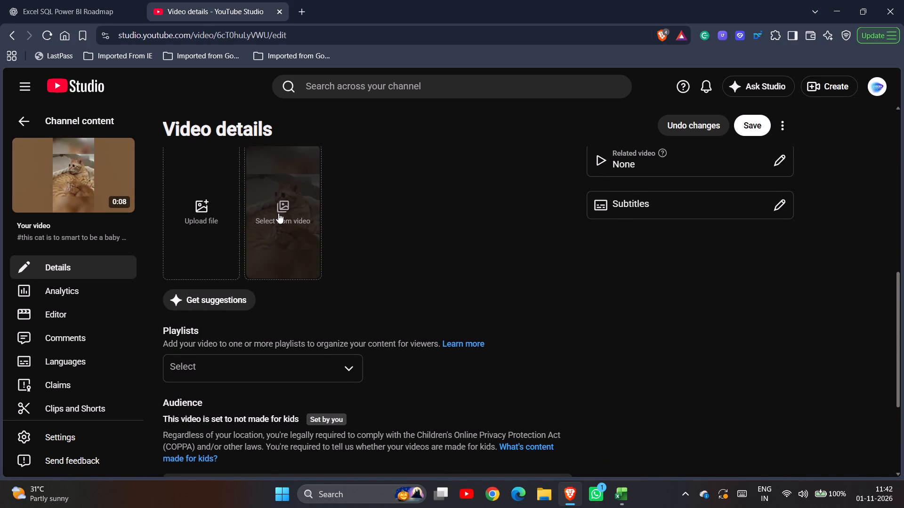
{"action": "scroll", "coordinate": [278, 213], "scroll_direction": "down", "scroll_amount": 4}
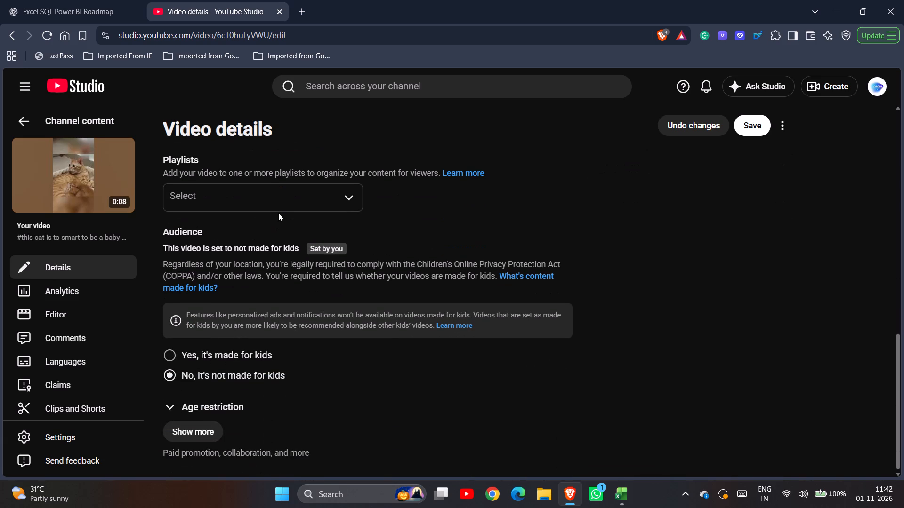
{"action": "scroll", "coordinate": [278, 213], "scroll_direction": "down", "scroll_amount": 4}
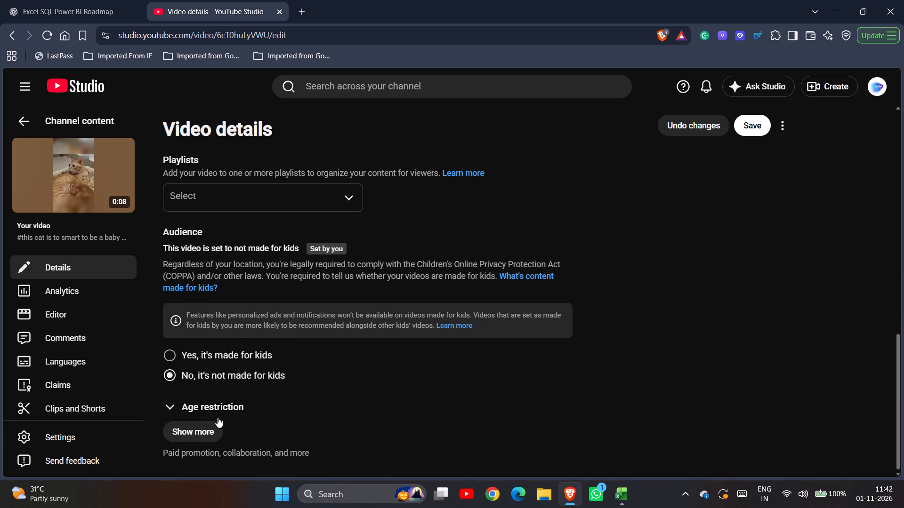
{"action": "left_click", "coordinate": [212, 422]}
{"action": "scroll", "coordinate": [212, 422], "scroll_direction": "down", "scroll_amount": 10}
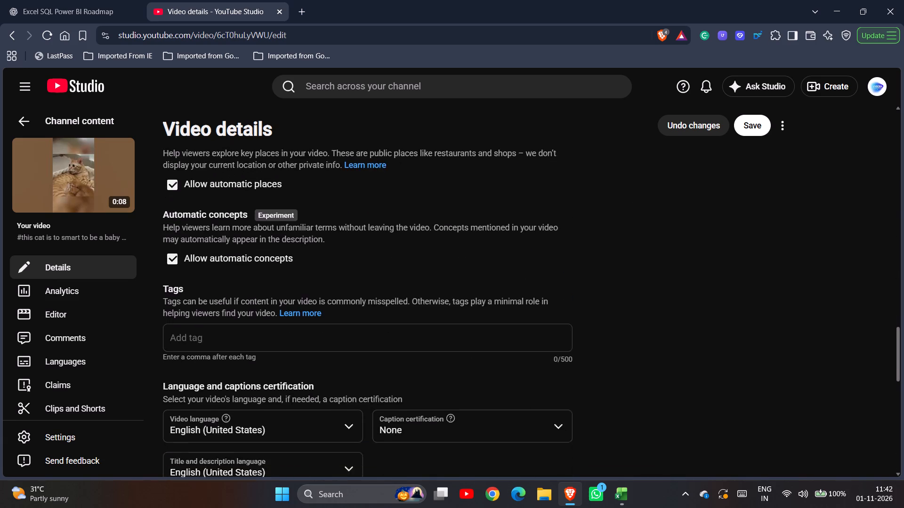
{"action": "scroll", "coordinate": [212, 422], "scroll_direction": "down", "scroll_amount": 3}
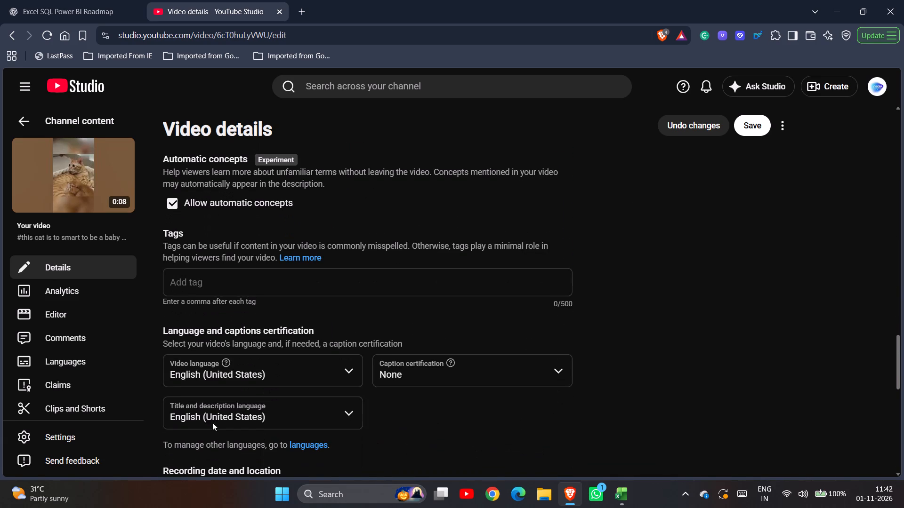
{"action": "scroll", "coordinate": [212, 422], "scroll_direction": "down", "scroll_amount": 1}
{"action": "left_click", "coordinate": [286, 278]}
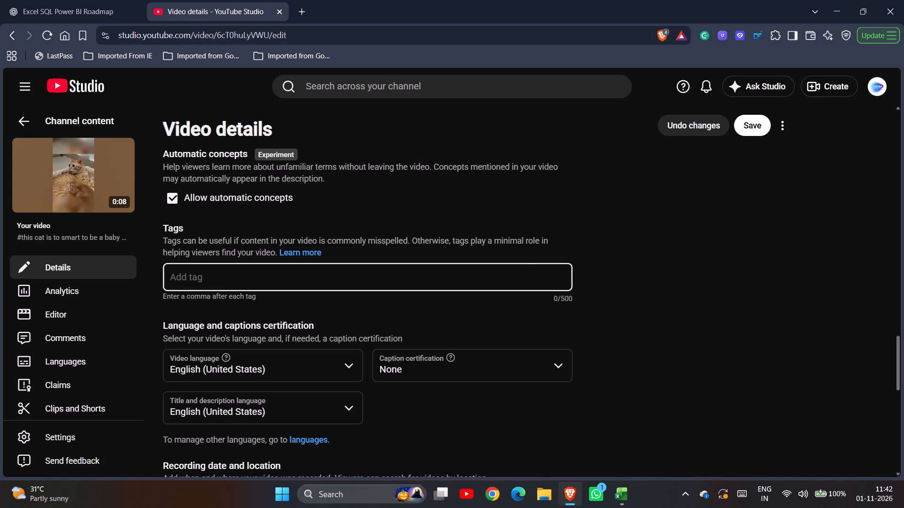
{"action": "key", "text": "ctrl+v"}
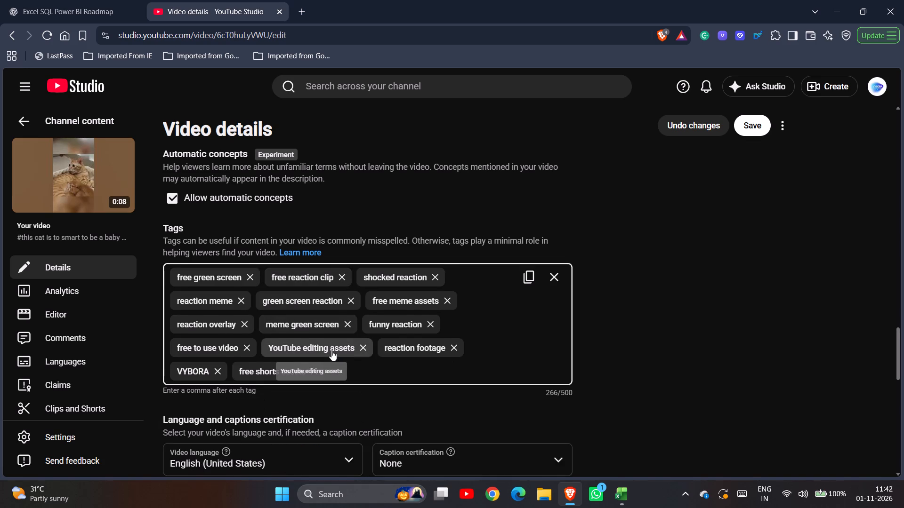
Add the tags "cat", "catreaction" and "reaction" after the pasted tags.
{"action": "scroll", "coordinate": [331, 350], "scroll_direction": "down", "scroll_amount": 1}
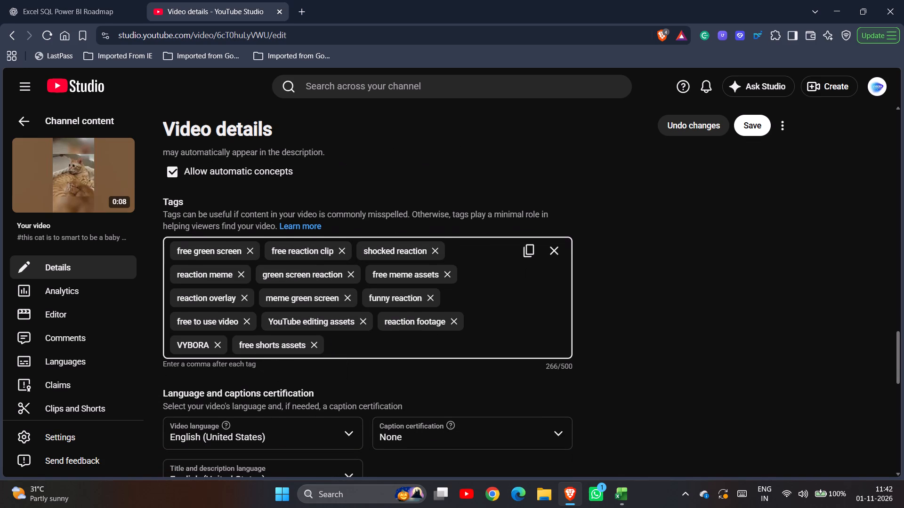
{"action": "type", "text": "cat"}
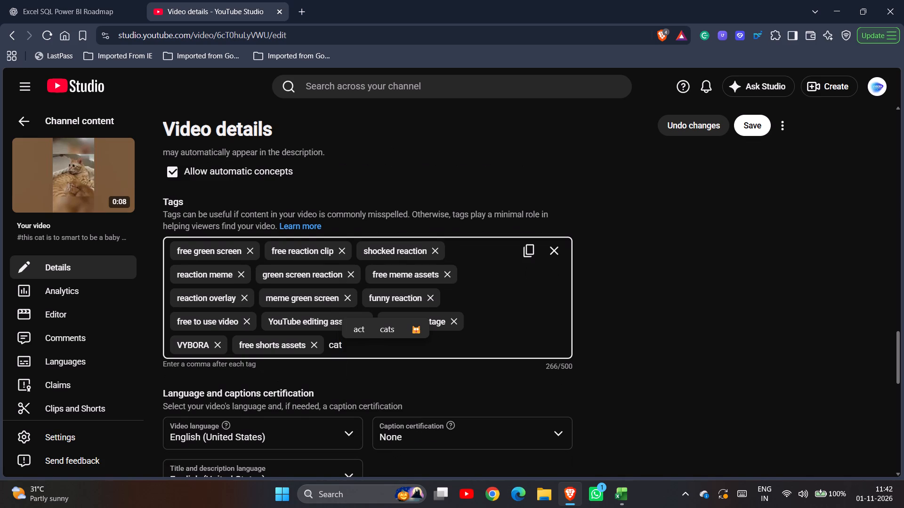
{"action": "key", "text": "comma"}
{"action": "type", "text": "catreacr"}
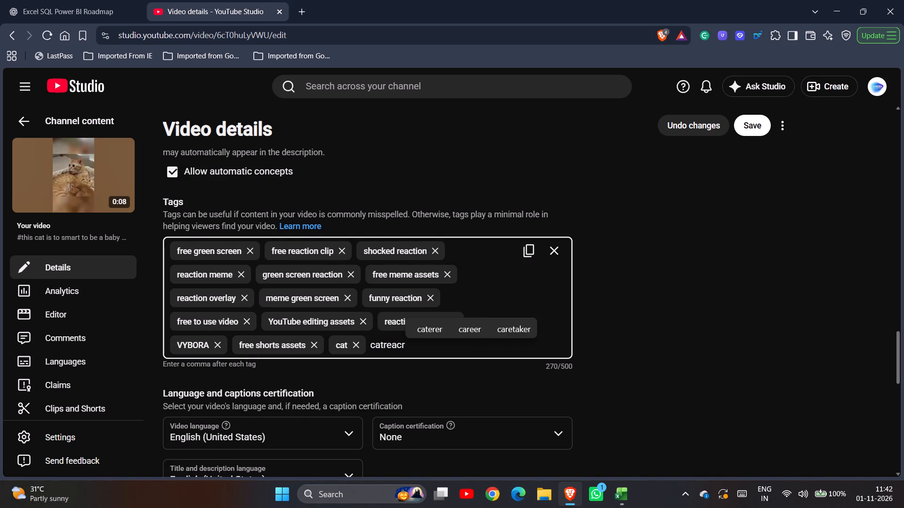
{"action": "key", "text": "BackSpace"}
{"action": "type", "text": "tion"}
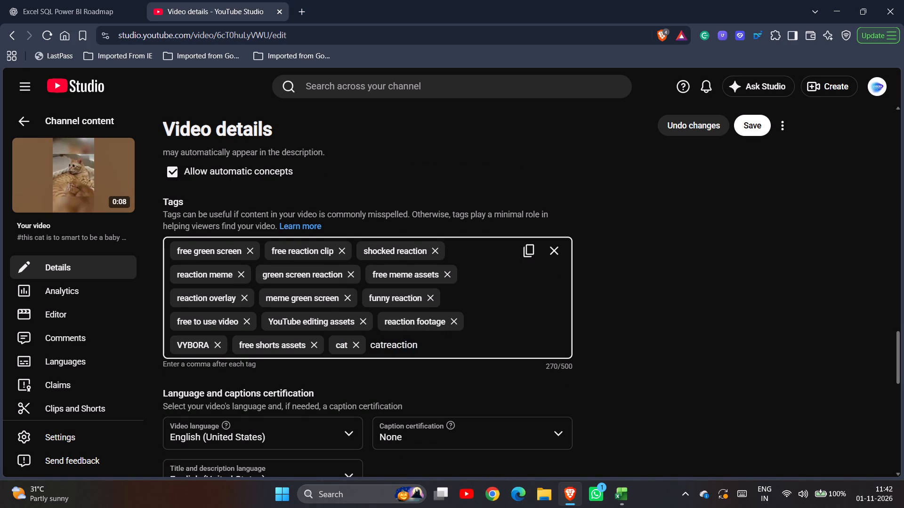
{"action": "key", "text": "comma"}
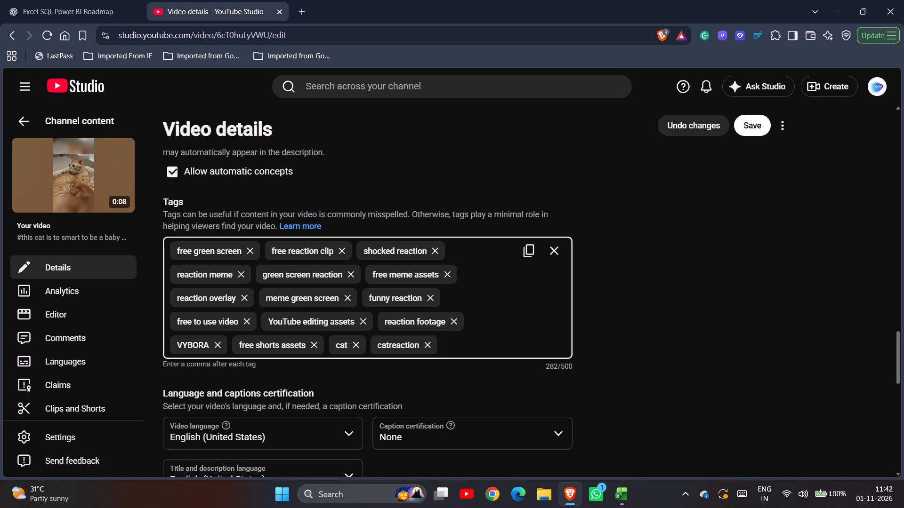
{"action": "type", "text": "reaction"}
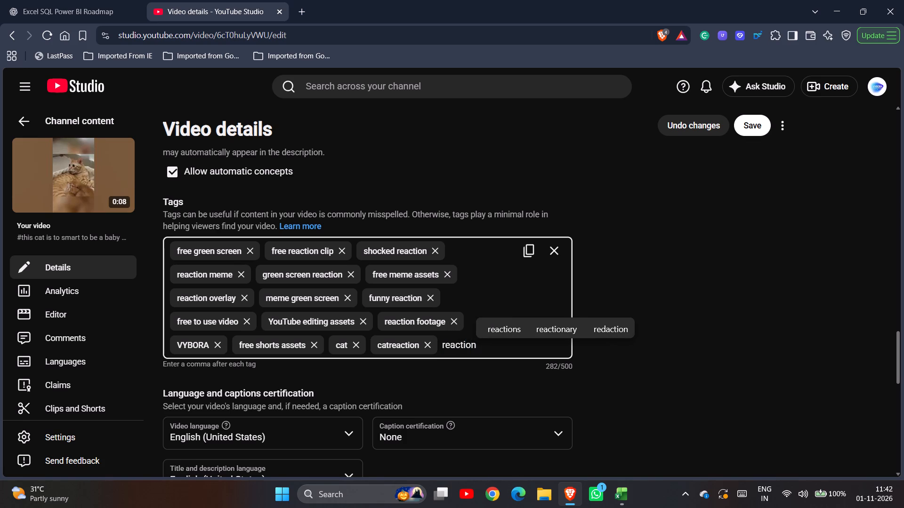
{"action": "key", "text": "comma"}
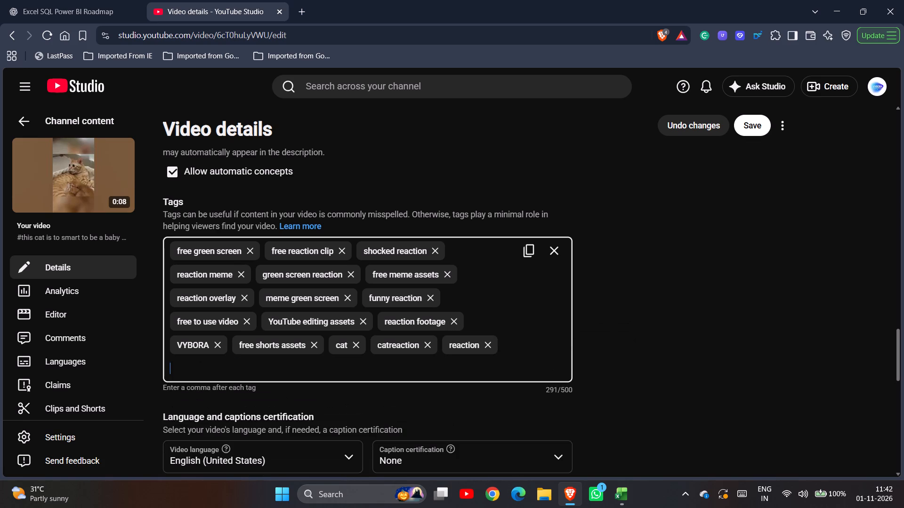
Set the video's recording date to Nov 1, 2026.
{"action": "scroll", "coordinate": [384, 352], "scroll_direction": "down", "scroll_amount": 4}
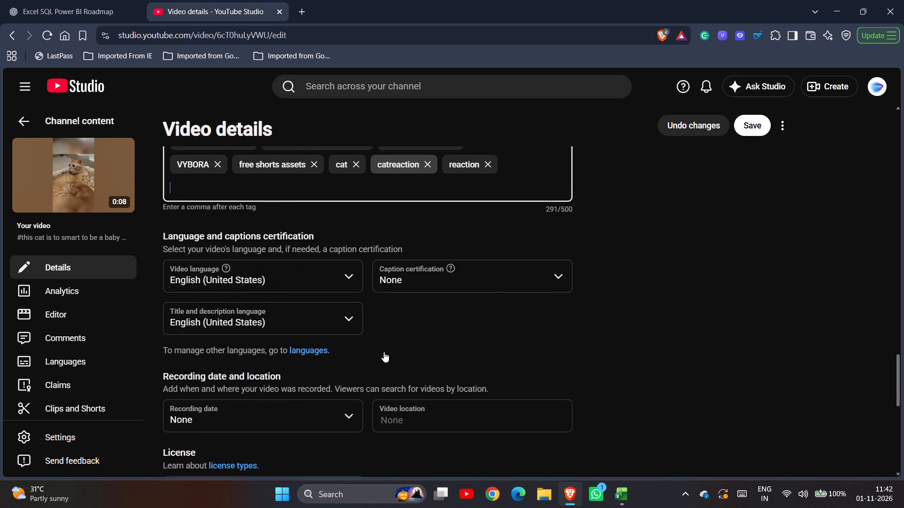
{"action": "scroll", "coordinate": [384, 352], "scroll_direction": "down", "scroll_amount": 2}
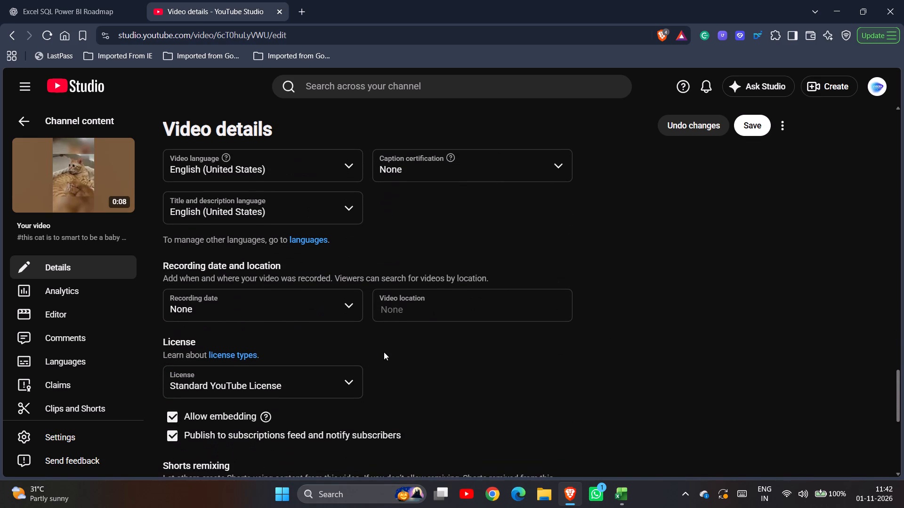
{"action": "left_click", "coordinate": [348, 304]}
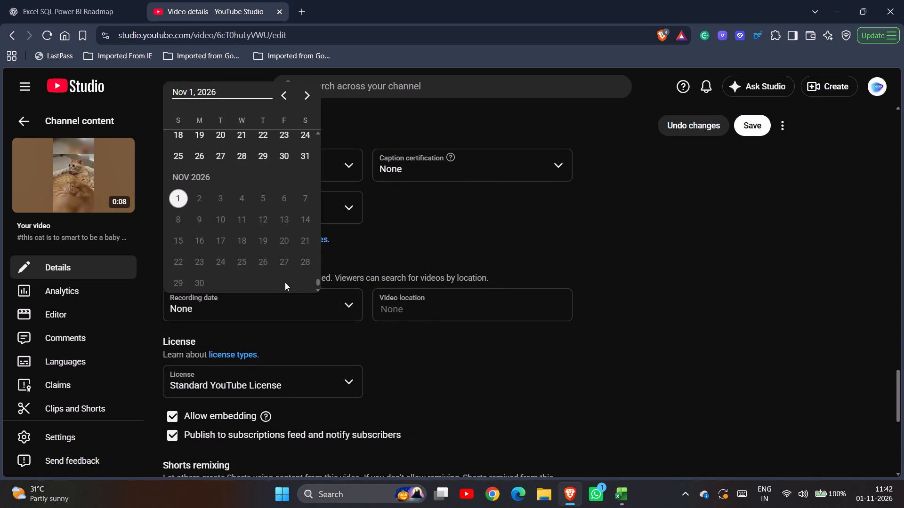
{"action": "left_click", "coordinate": [178, 196]}
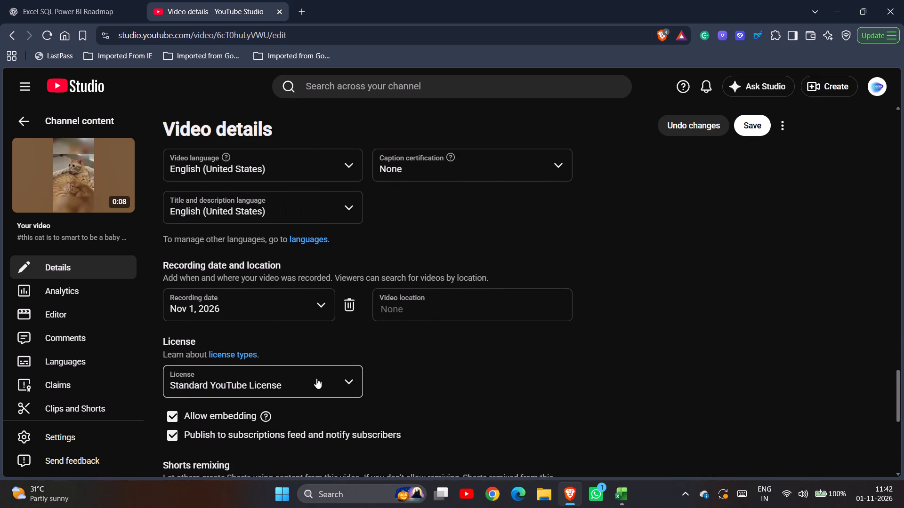
Review the video's remaining settings, including license, remixing, category, comments, tags, AI use, paid promotion and audience.
{"action": "scroll", "coordinate": [316, 378], "scroll_direction": "down", "scroll_amount": 1}
{"action": "scroll", "coordinate": [278, 369], "scroll_direction": "down", "scroll_amount": 1}
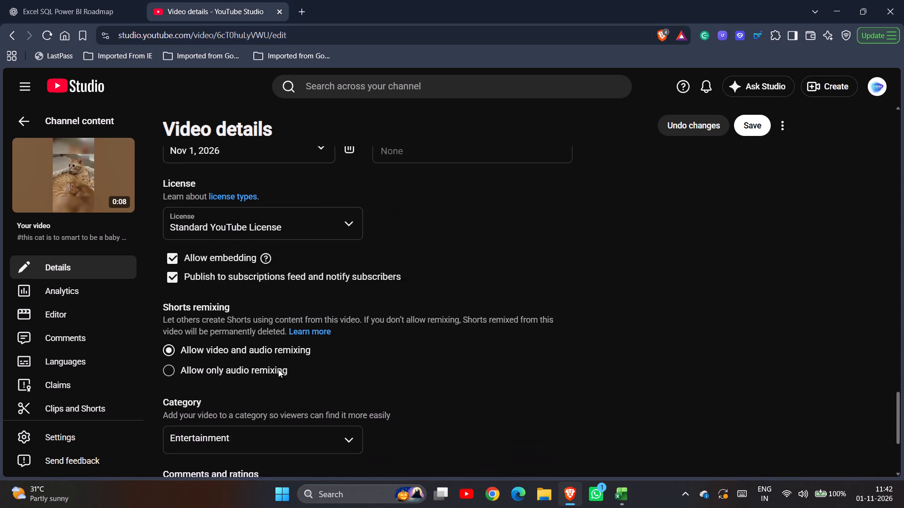
{"action": "scroll", "coordinate": [278, 369], "scroll_direction": "down", "scroll_amount": 2}
{"action": "scroll", "coordinate": [240, 367], "scroll_direction": "down", "scroll_amount": 1}
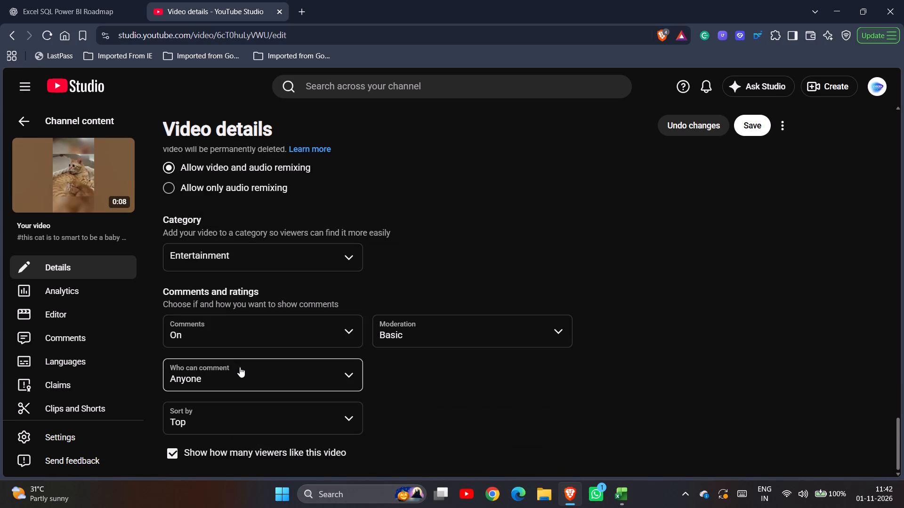
{"action": "scroll", "coordinate": [240, 367], "scroll_direction": "down", "scroll_amount": 1}
{"action": "scroll", "coordinate": [240, 367], "scroll_direction": "up", "scroll_amount": 9}
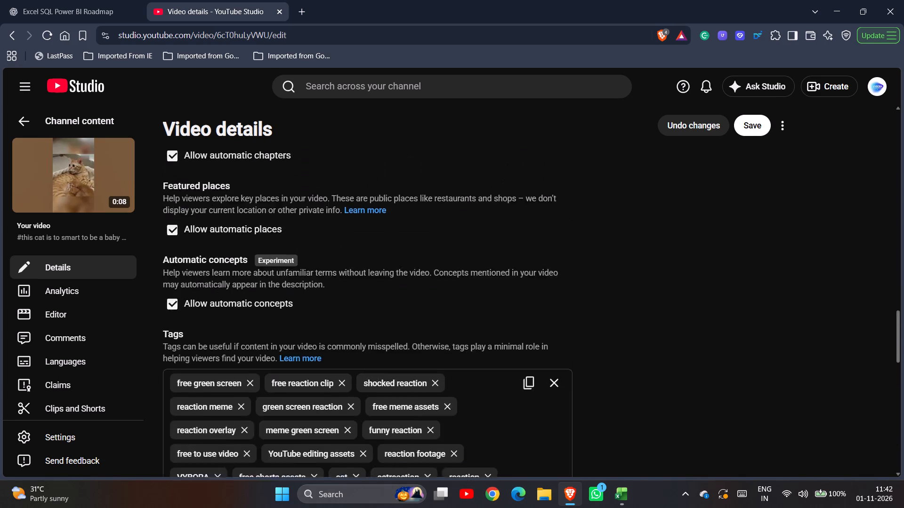
{"action": "scroll", "coordinate": [240, 367], "scroll_direction": "up", "scroll_amount": 2}
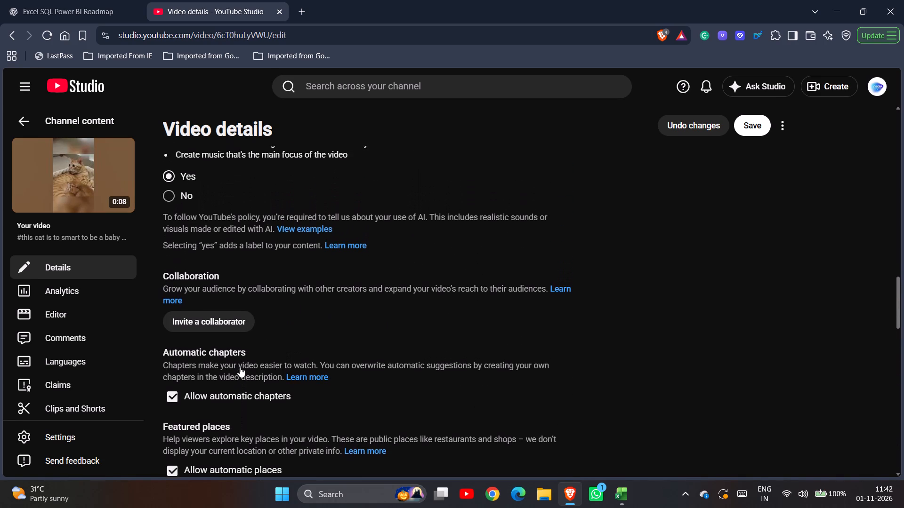
{"action": "scroll", "coordinate": [240, 367], "scroll_direction": "down", "scroll_amount": 2}
{"action": "scroll", "coordinate": [240, 367], "scroll_direction": "up", "scroll_amount": 1}
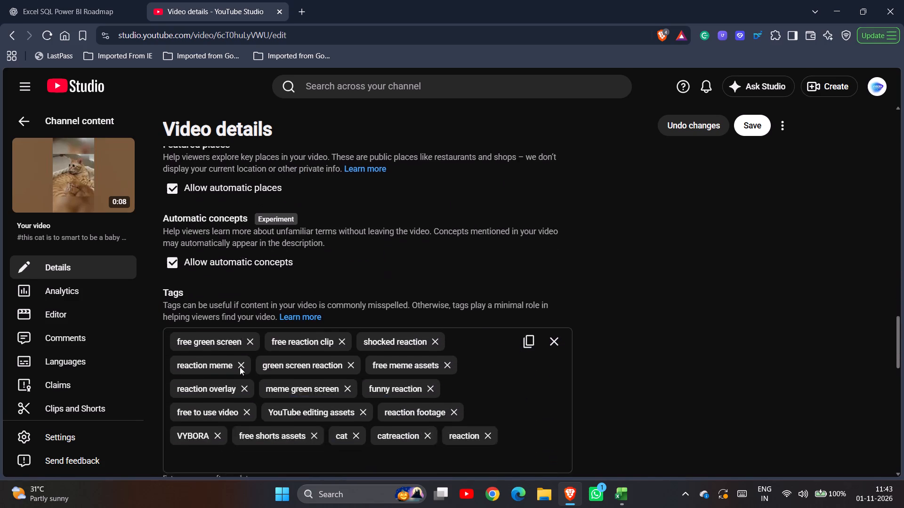
{"action": "scroll", "coordinate": [240, 367], "scroll_direction": "up", "scroll_amount": 4}
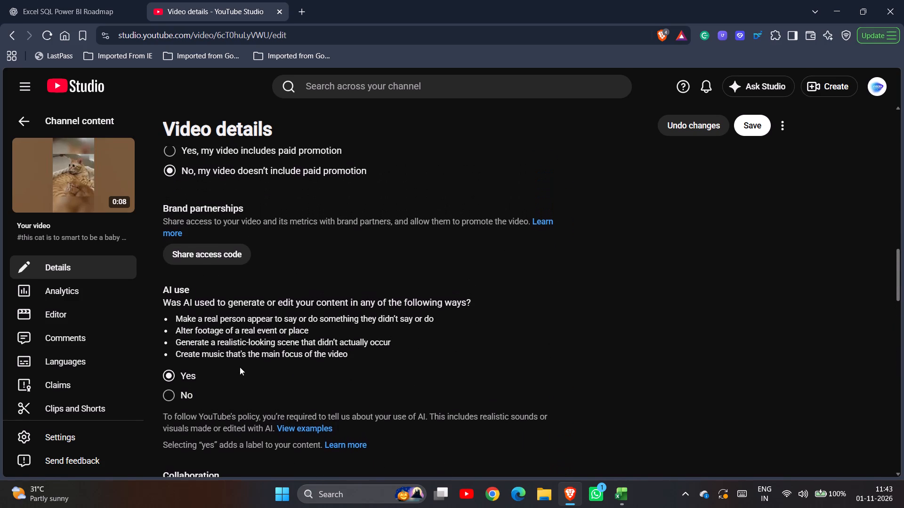
{"action": "scroll", "coordinate": [240, 367], "scroll_direction": "up", "scroll_amount": 2}
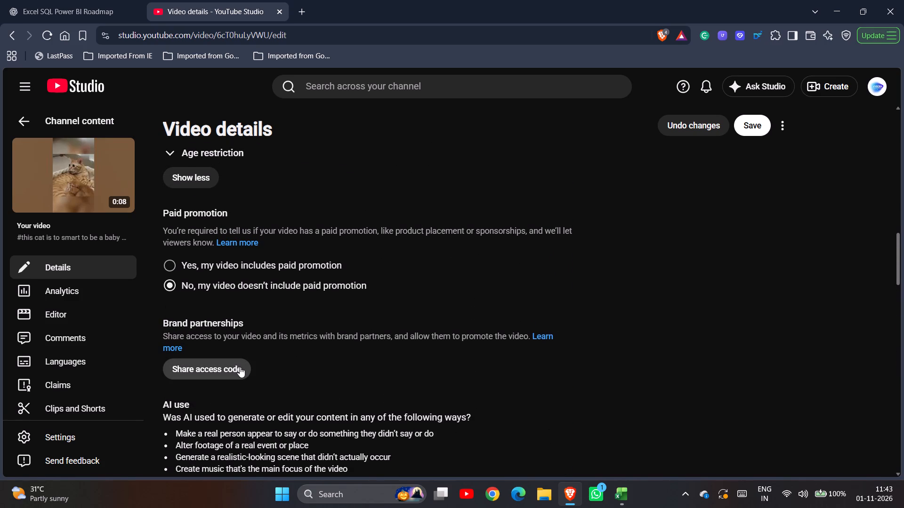
{"action": "scroll", "coordinate": [240, 367], "scroll_direction": "up", "scroll_amount": 5}
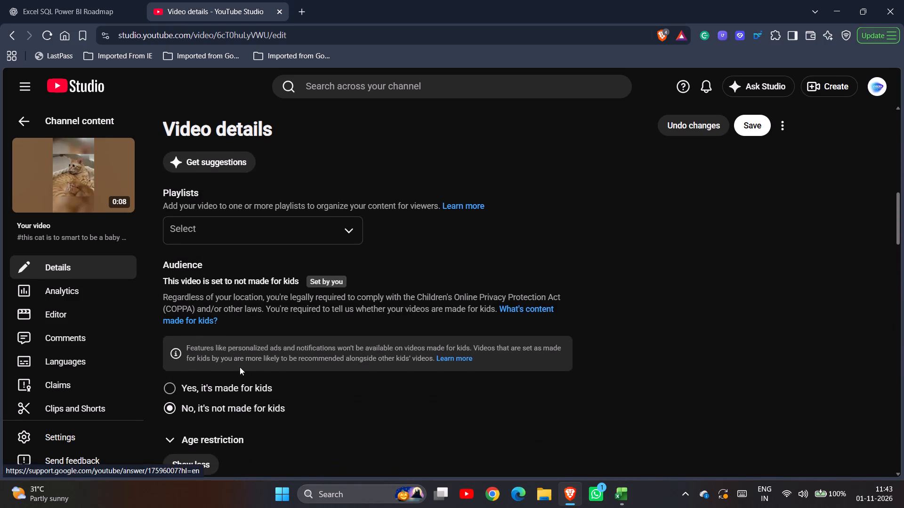
{"action": "scroll", "coordinate": [240, 367], "scroll_direction": "up", "scroll_amount": 4}
{"action": "scroll", "coordinate": [240, 367], "scroll_direction": "down", "scroll_amount": 7}
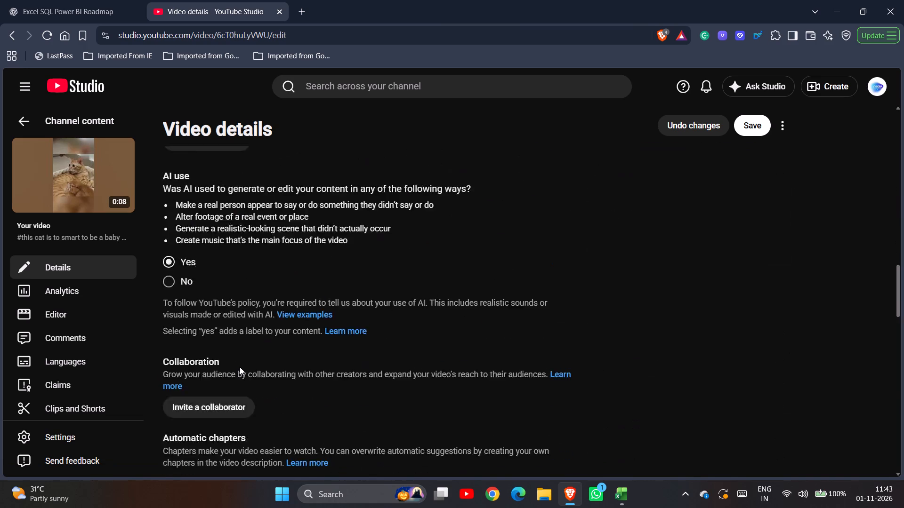
{"action": "scroll", "coordinate": [240, 367], "scroll_direction": "down", "scroll_amount": 7}
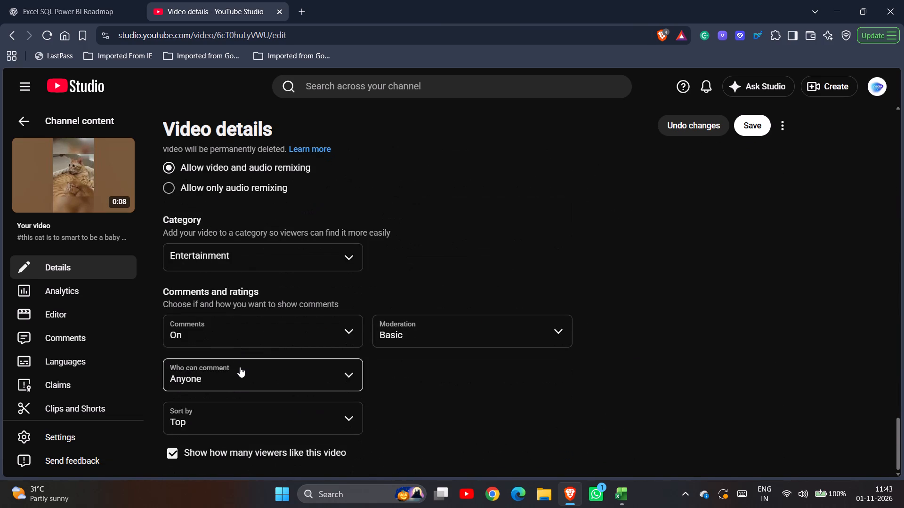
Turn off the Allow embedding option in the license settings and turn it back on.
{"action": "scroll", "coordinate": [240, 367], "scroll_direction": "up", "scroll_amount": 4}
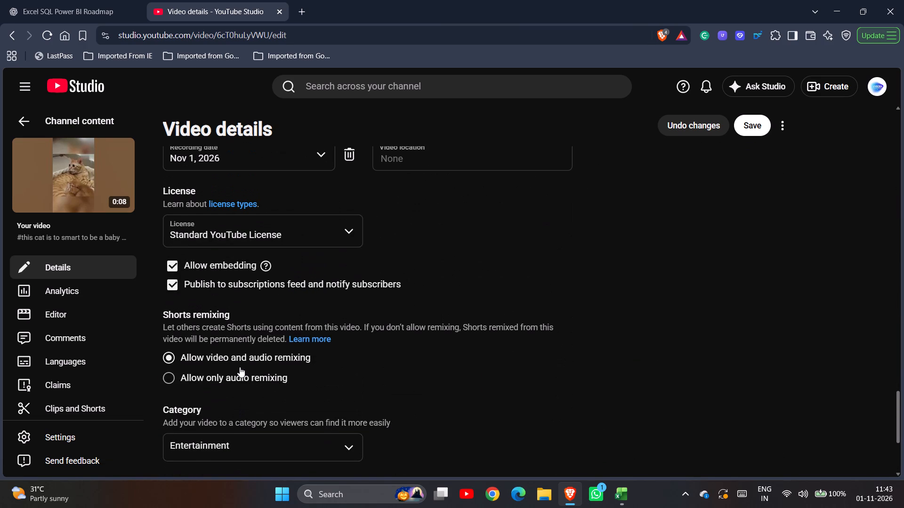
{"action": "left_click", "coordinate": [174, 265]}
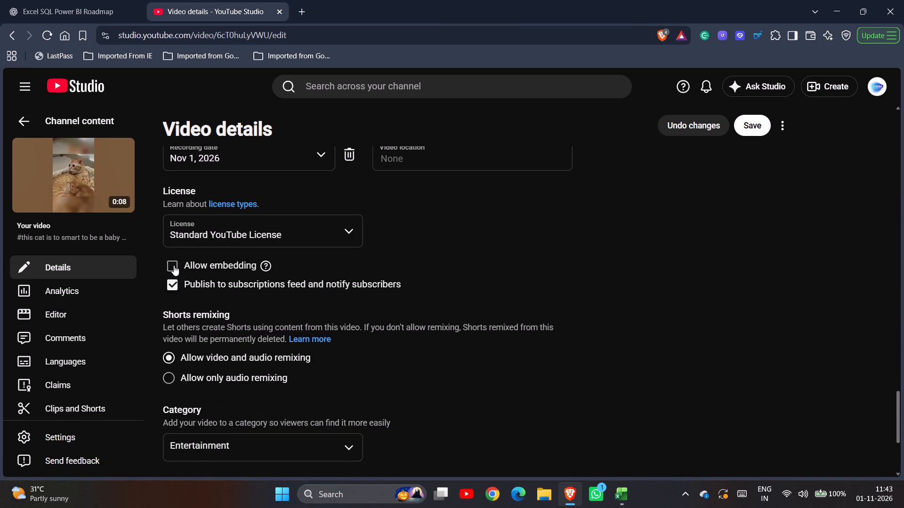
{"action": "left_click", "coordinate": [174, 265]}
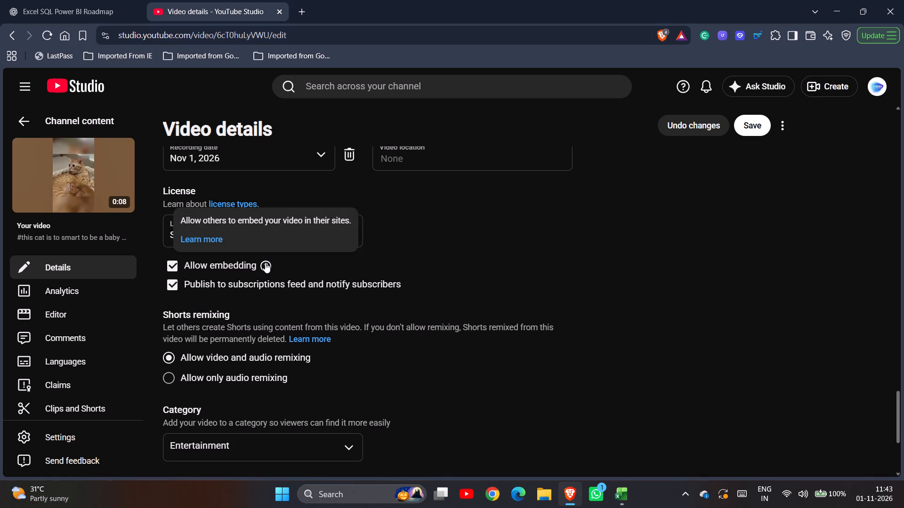
Check the video's description and its scheduled publishing date and time in the visibility settings.
{"action": "scroll", "coordinate": [265, 262], "scroll_direction": "up", "scroll_amount": 4}
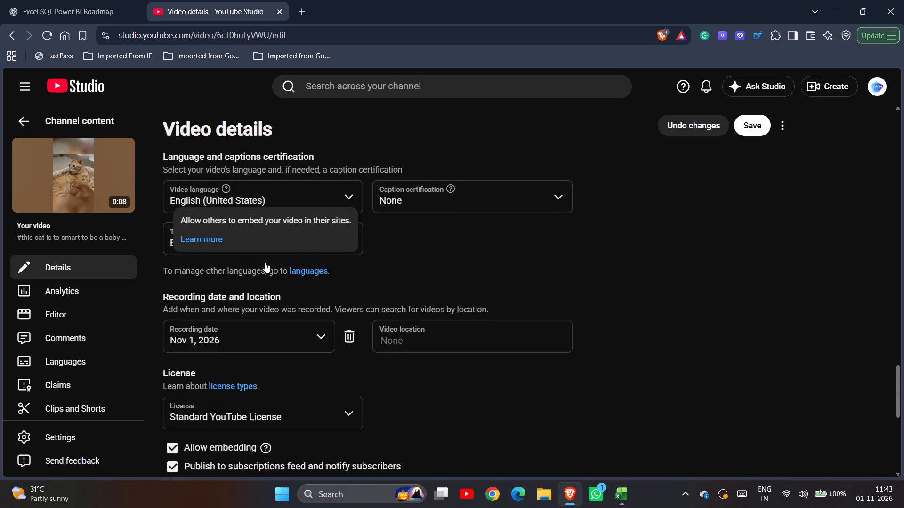
{"action": "scroll", "coordinate": [265, 262], "scroll_direction": "up", "scroll_amount": 8}
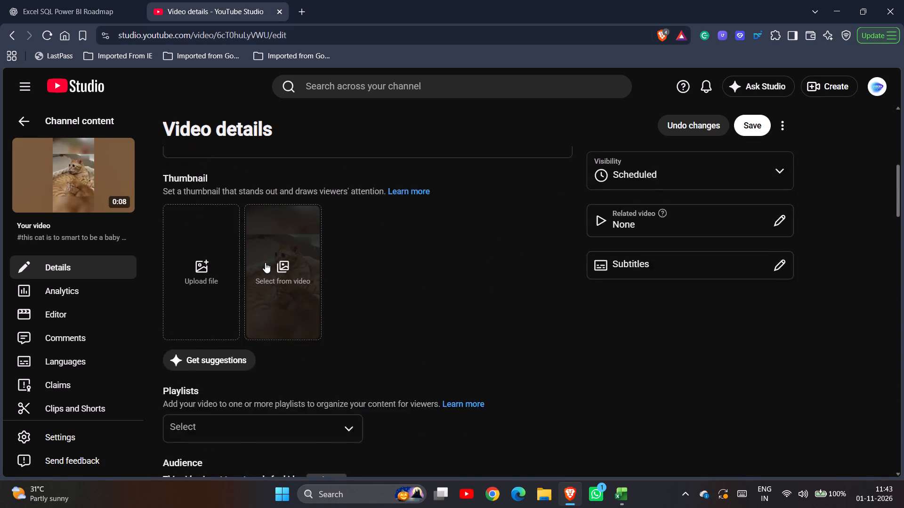
{"action": "scroll", "coordinate": [279, 326], "scroll_direction": "up", "scroll_amount": 5}
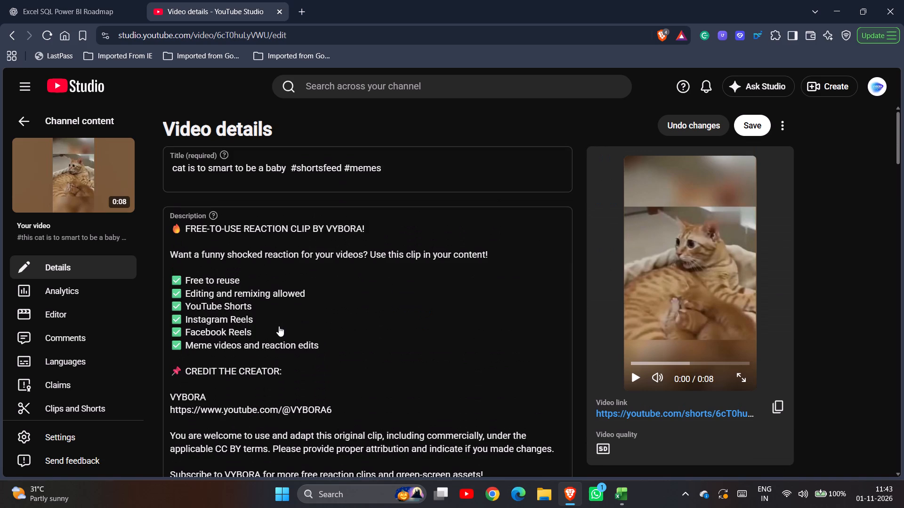
{"action": "scroll", "coordinate": [279, 326], "scroll_direction": "down", "scroll_amount": 4}
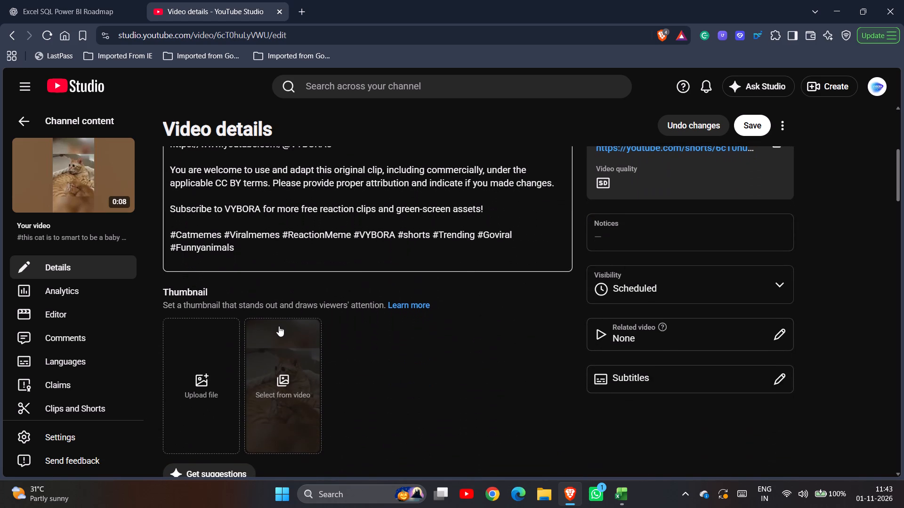
{"action": "left_click", "coordinate": [650, 279]}
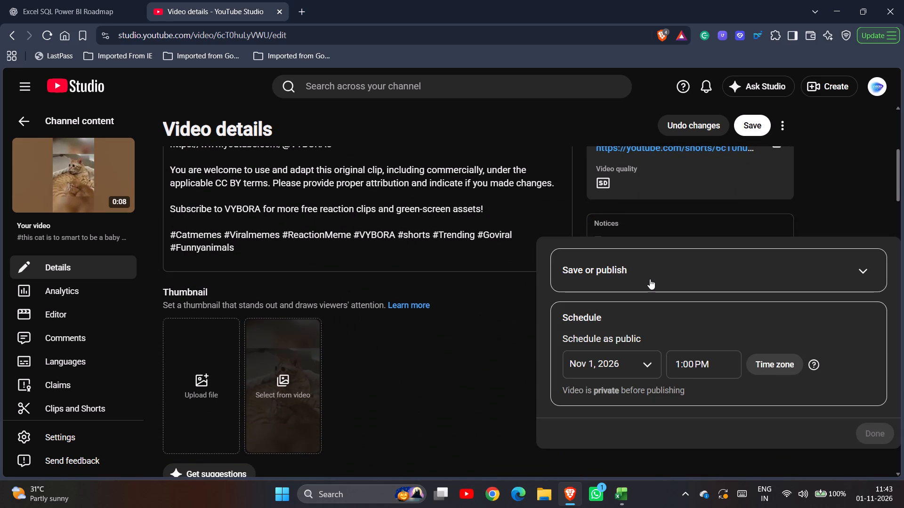
{"action": "left_click", "coordinate": [489, 369]}
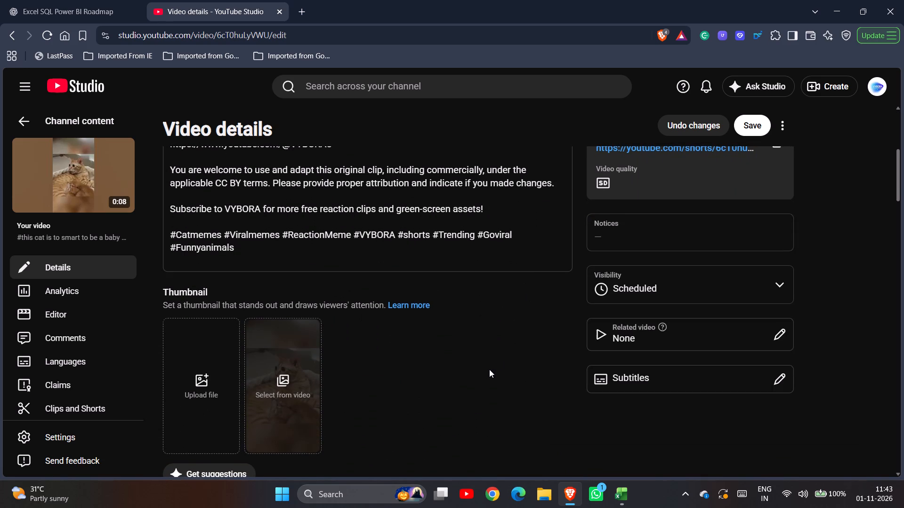
Insert "|Reaction Meme" in the video title after "cat is to smart to be a baby", before the hashtags.
{"action": "scroll", "coordinate": [432, 341], "scroll_direction": "up", "scroll_amount": 8}
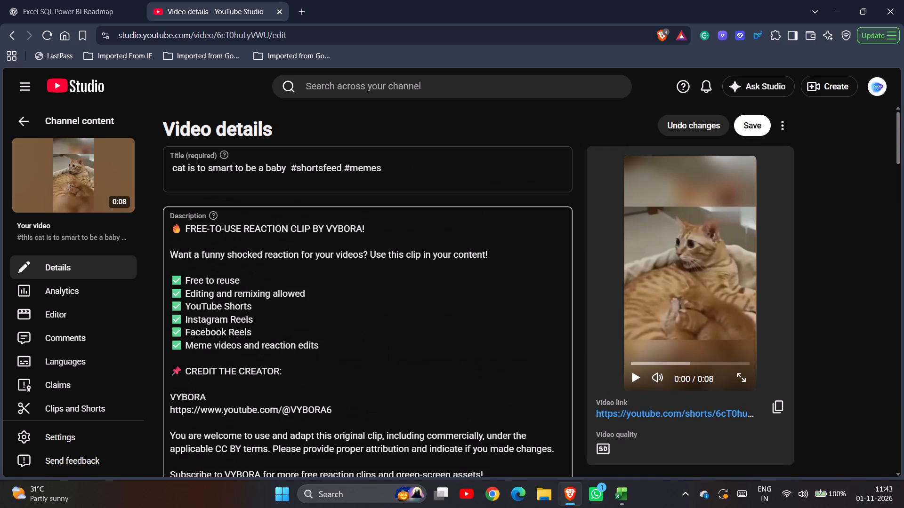
{"action": "scroll", "coordinate": [432, 341], "scroll_direction": "up", "scroll_amount": 1}
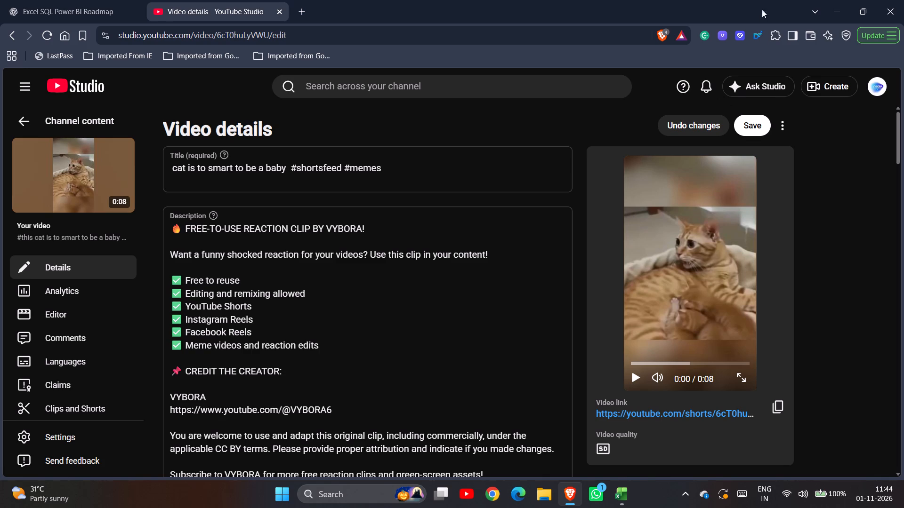
{"action": "left_click", "coordinate": [287, 167]}
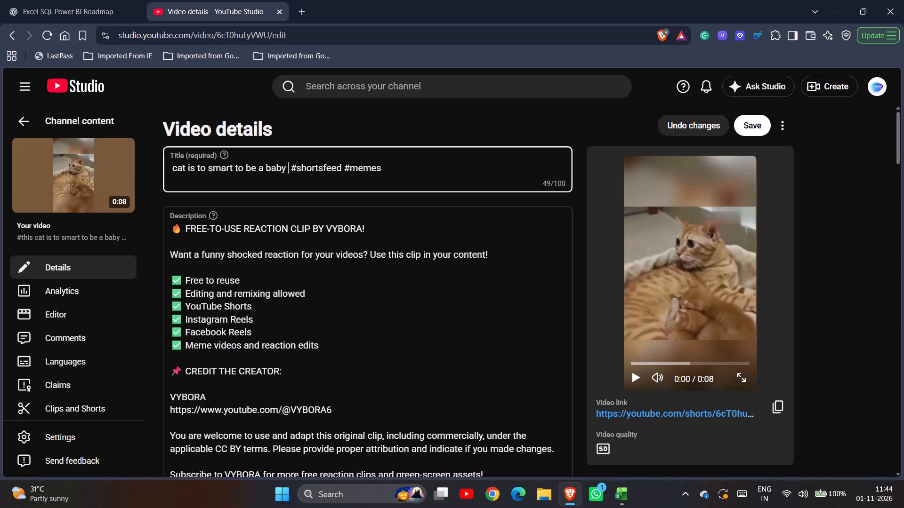
{"action": "type", "text": "re"}
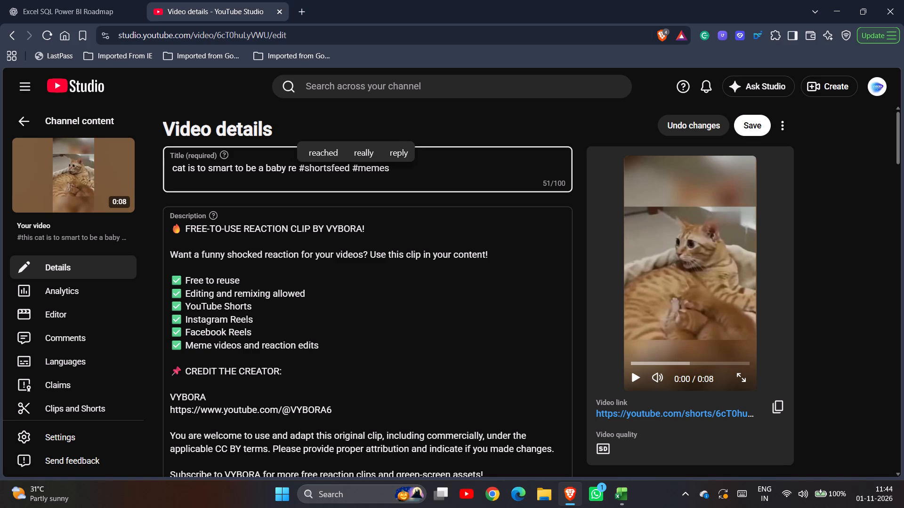
{"action": "key", "text": "BackSpace"}
{"action": "key", "text": "BackSpace"}
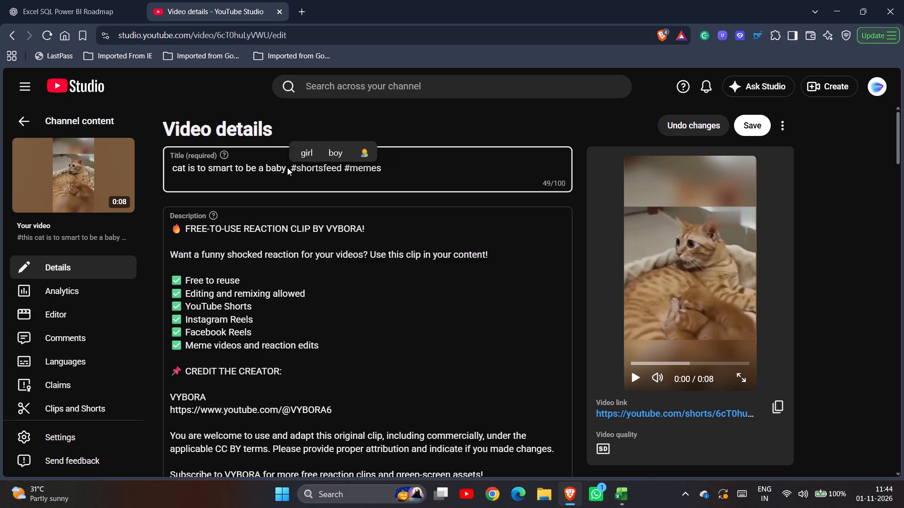
{"action": "key", "text": "shift+bar"}
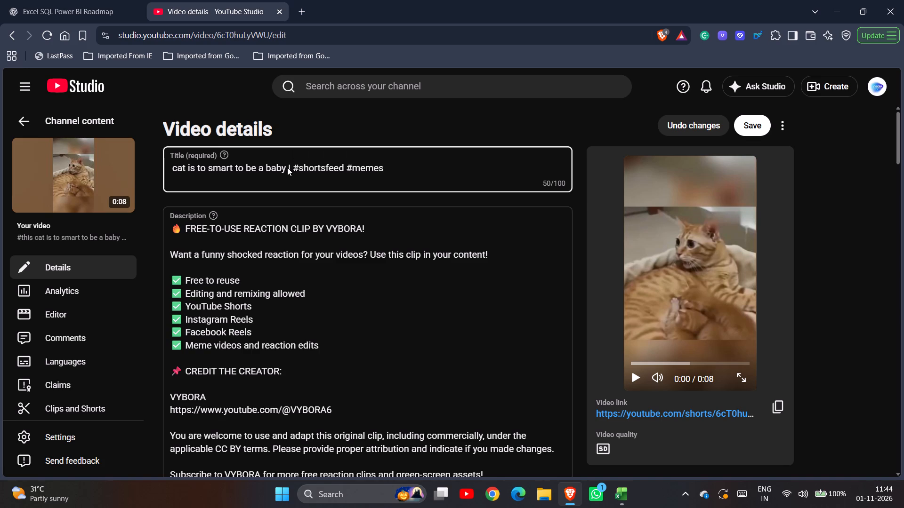
{"action": "type", "text": "reaction"}
{"action": "key", "text": "BackSpace"}
{"action": "key", "text": "BackSpace"}
{"action": "key", "text": "BackSpace"}
{"action": "key", "text": "BackSpace"}
{"action": "key", "text": "BackSpace"}
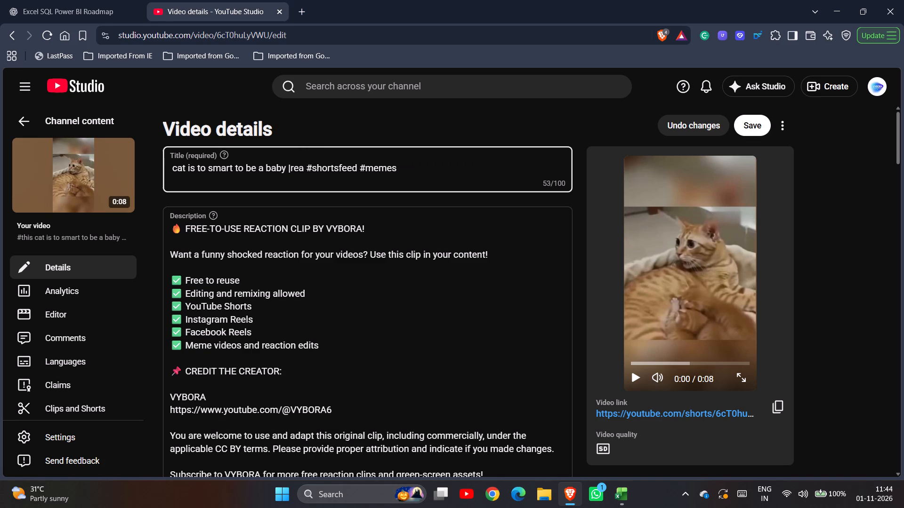
{"action": "key", "text": "BackSpace"}
{"action": "key", "text": "BackSpace"}
{"action": "key", "text": "BackSpace"}
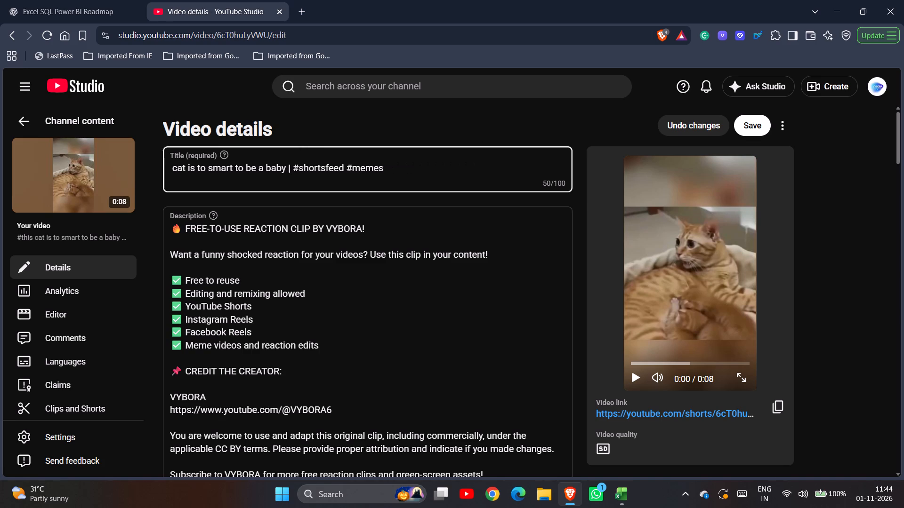
{"action": "type", "text": "Reaction"}
{"action": "key", "text": "space"}
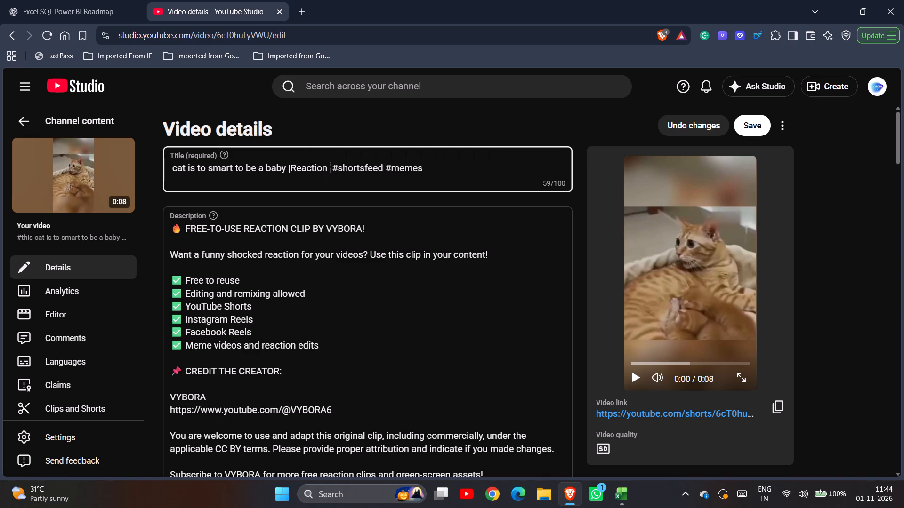
{"action": "type", "text": "Meme"}
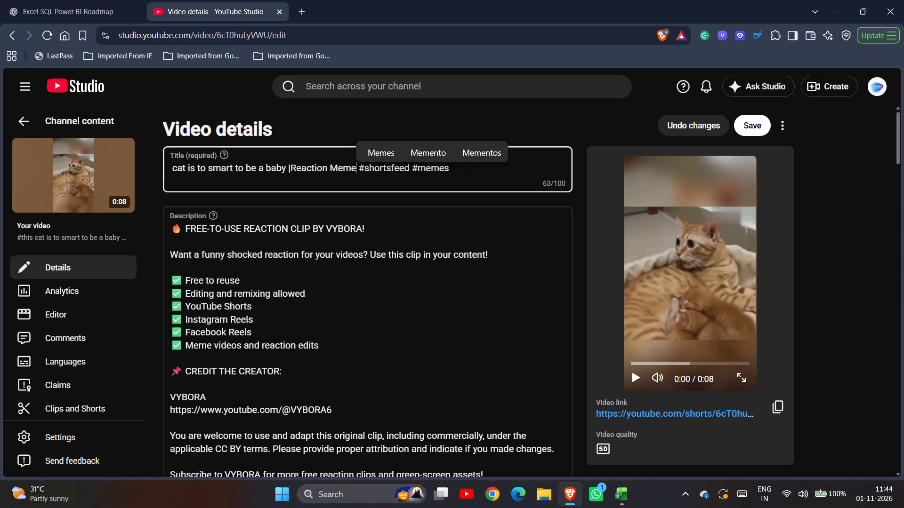
Add " | VYBORA" to the title after "Reaction Meme", before #shortsfeed.
{"action": "key", "text": "shift+bar"}
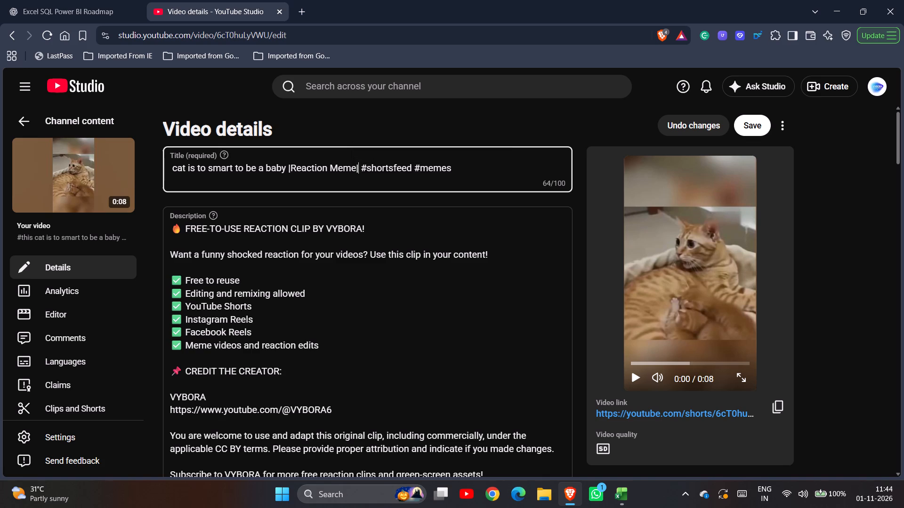
{"action": "key", "text": "BackSpace"}
{"action": "key", "text": "space"}
{"action": "type", "text": "|"}
{"action": "key", "text": "space"}
{"action": "type", "text": "v"}
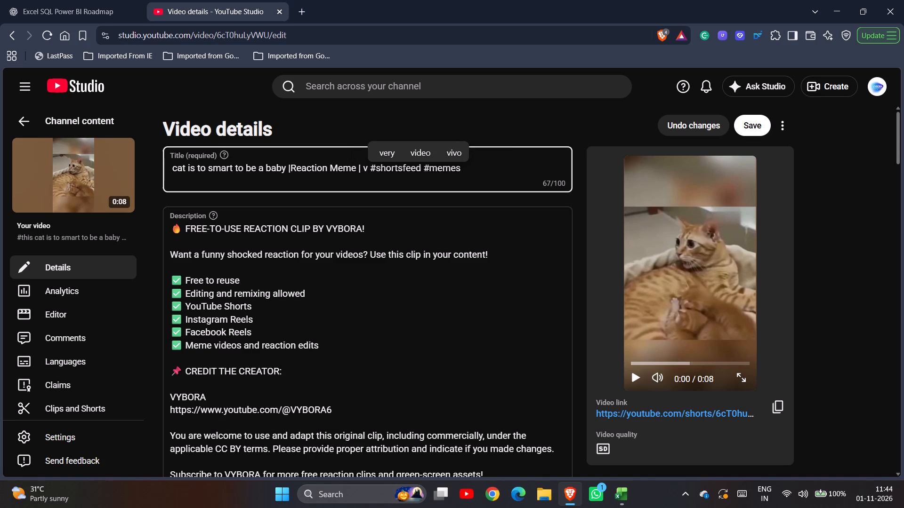
{"action": "key", "text": "BackSpace"}
{"action": "type", "text": "VYB"}
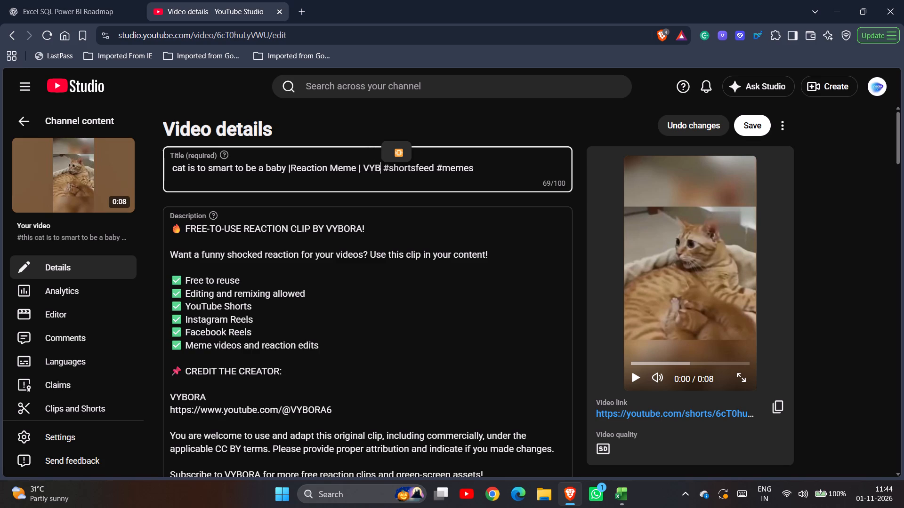
{"action": "type", "text": "ORA"}
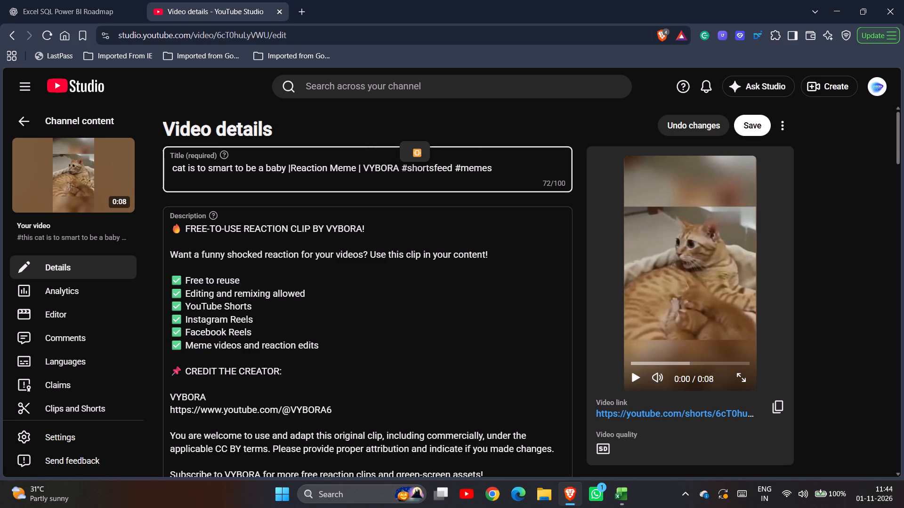
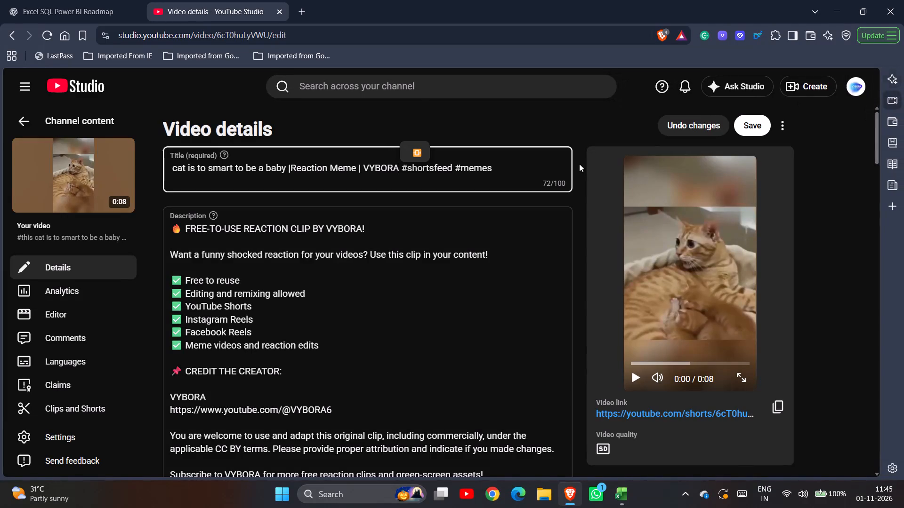
Replace the #memes hashtag at the end of the video title with #shorts.
{"action": "left_click", "coordinate": [492, 170]}
{"action": "key", "text": "BackSpace"}
{"action": "key", "text": "BackSpace"}
{"action": "key", "text": "BackSpace"}
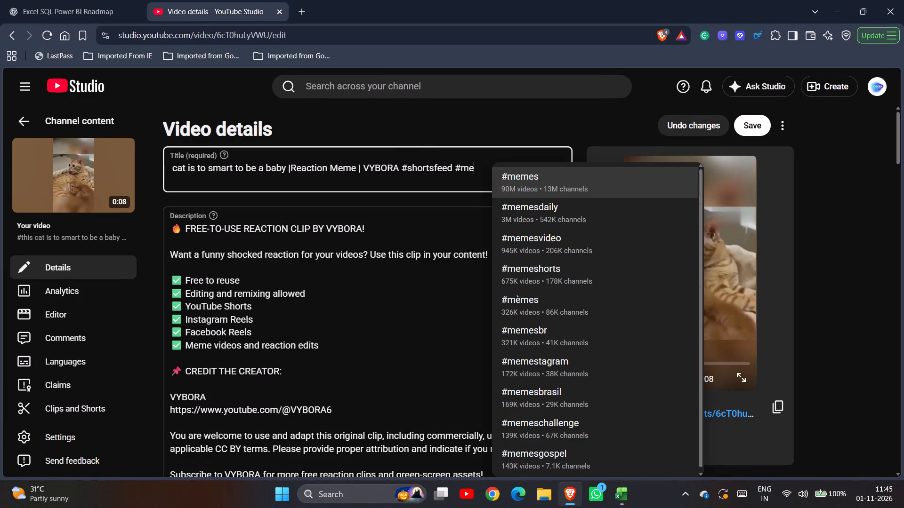
{"action": "key", "text": "BackSpace"}
{"action": "key", "text": "BackSpace"}
{"action": "key", "text": "shift+s"}
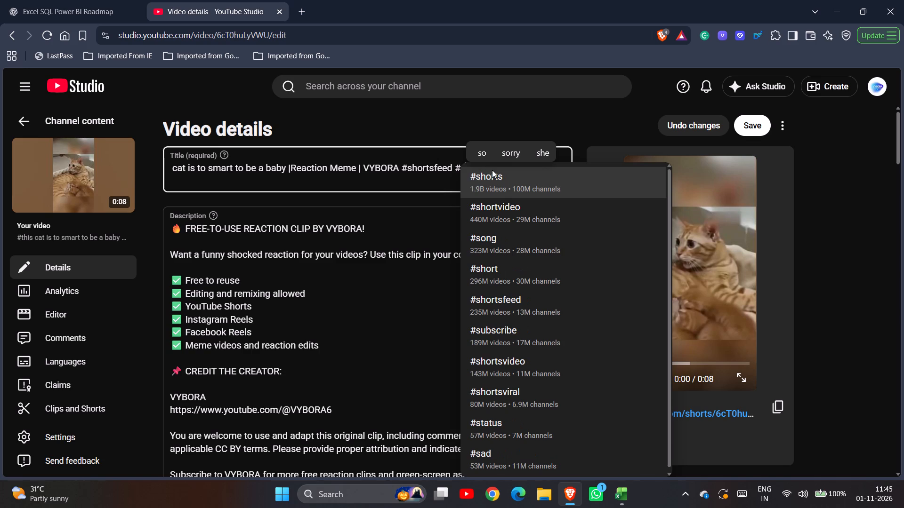
{"action": "left_click", "coordinate": [497, 183]}
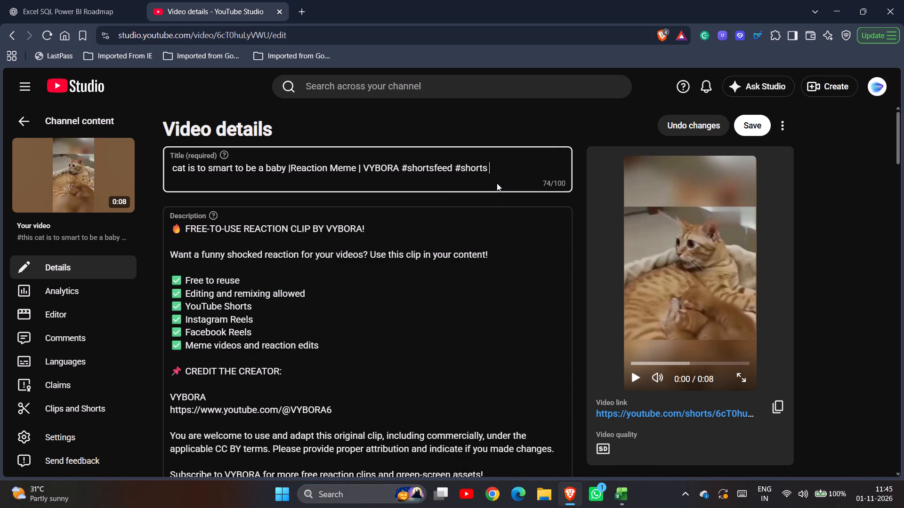
Add a trailing space after #Funnyanimals in the description and save the video's changes.
{"action": "scroll", "coordinate": [431, 231], "scroll_direction": "down", "scroll_amount": 3}
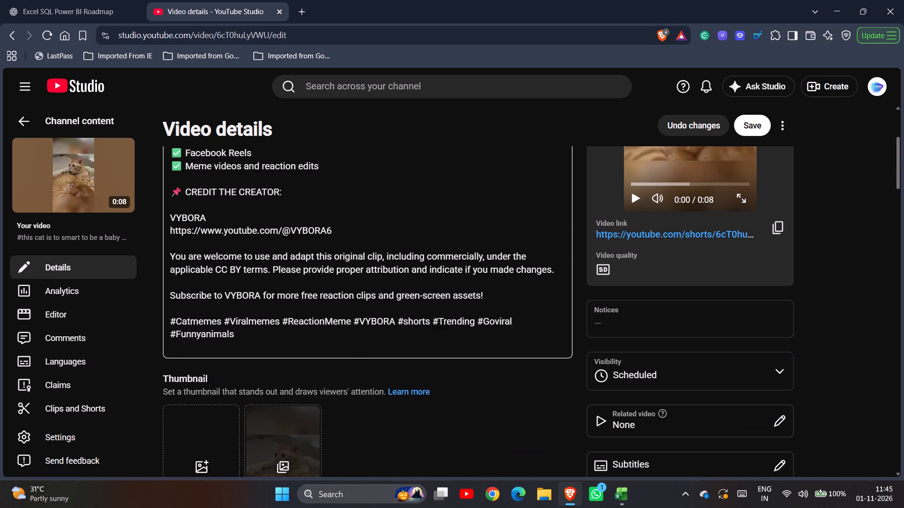
{"action": "left_click", "coordinate": [376, 341]}
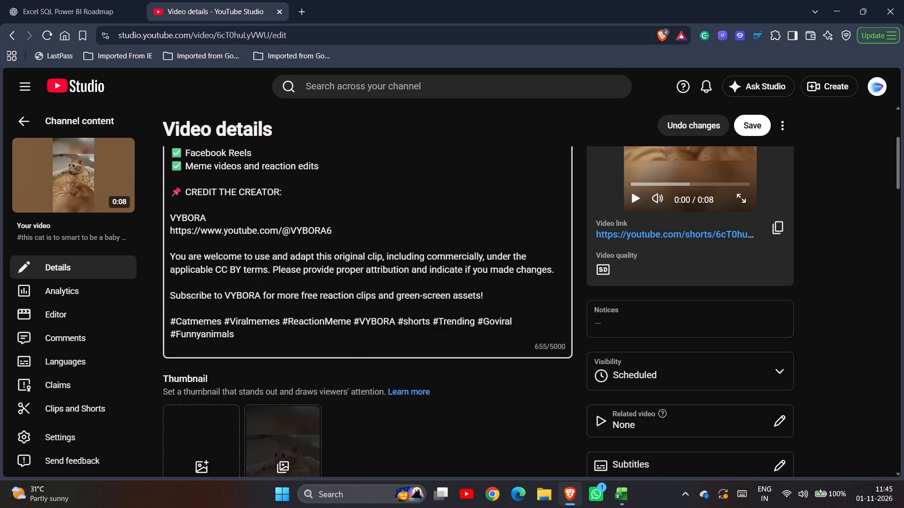
{"action": "left_click", "coordinate": [262, 335]}
{"action": "key", "text": "space"}
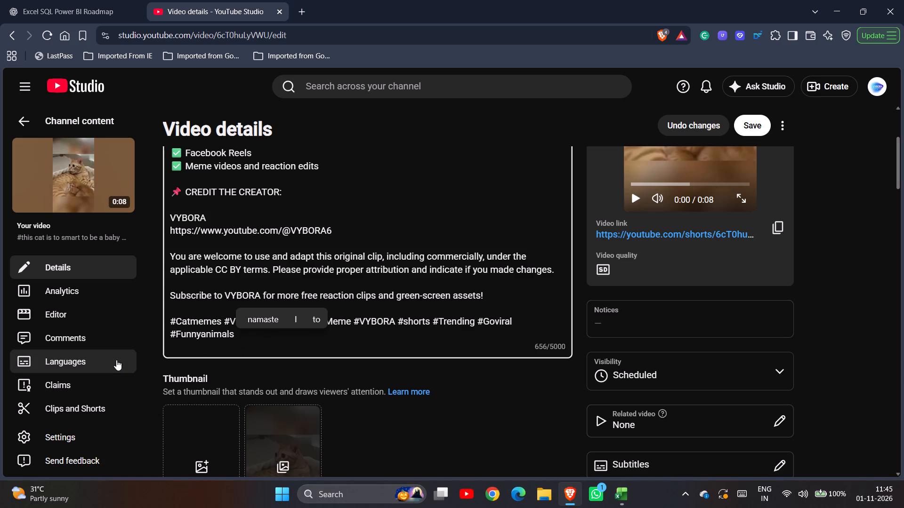
{"action": "left_click", "coordinate": [738, 129]}
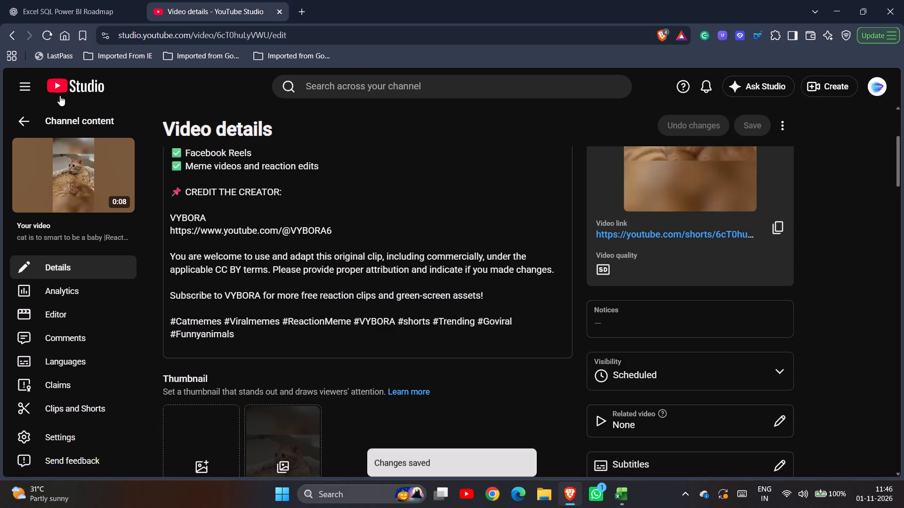
Open the FREE GREEN SCREEN REACTION Short's details from the channel content and copy both hashtag lines of its description.
{"action": "left_click", "coordinate": [19, 127]}
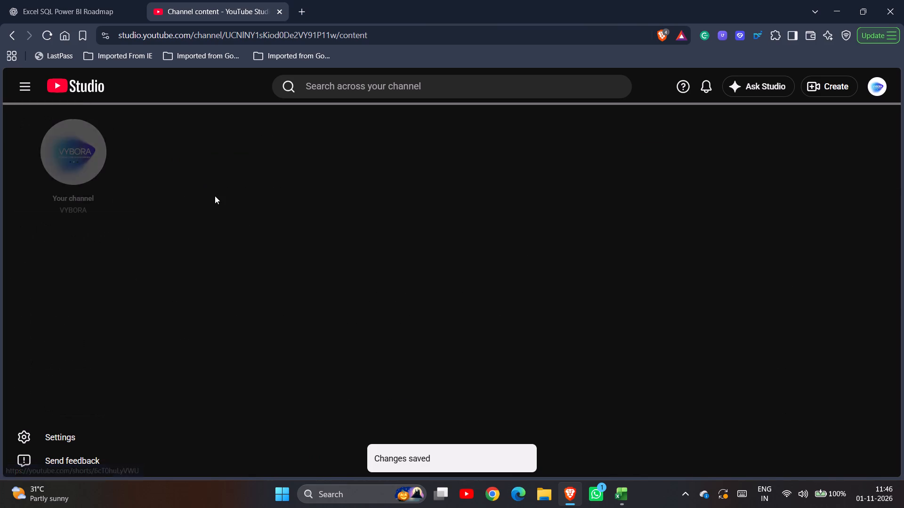
{"action": "scroll", "coordinate": [261, 260], "scroll_direction": "down", "scroll_amount": 1}
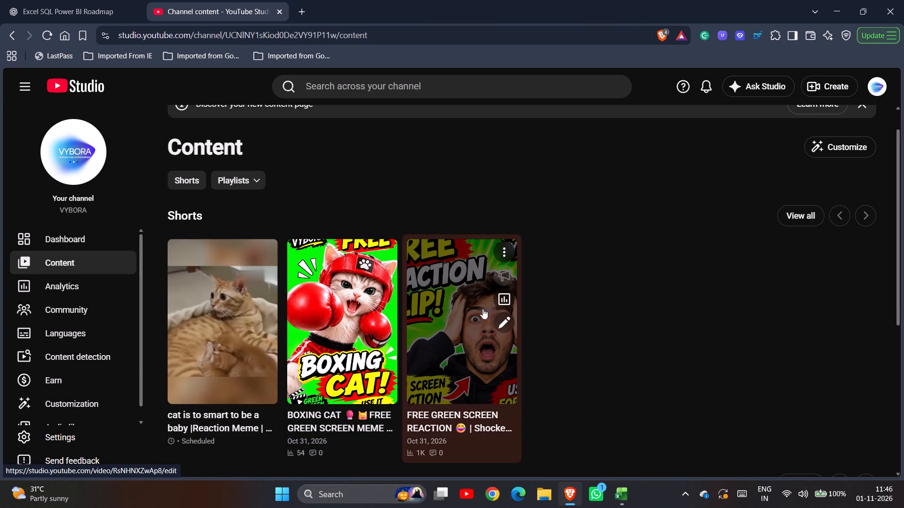
{"action": "left_click", "coordinate": [502, 316]}
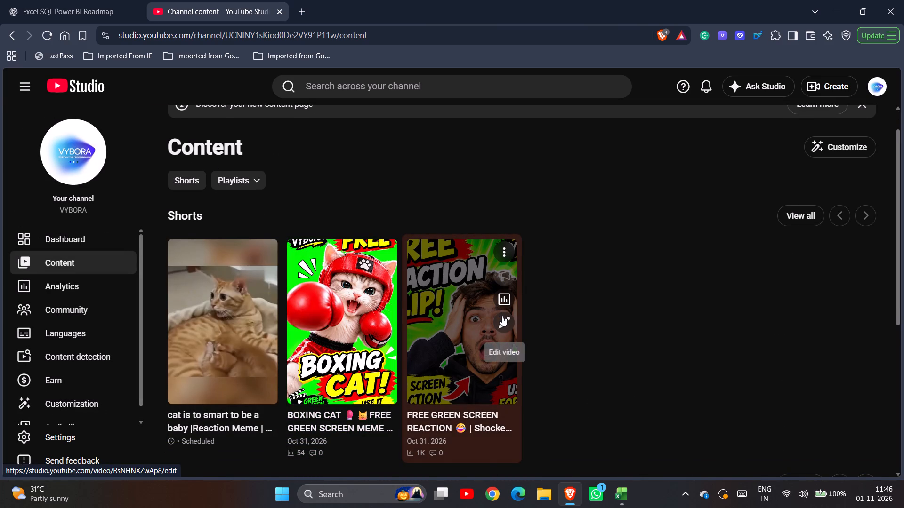
{"action": "scroll", "coordinate": [376, 293], "scroll_direction": "down", "scroll_amount": 4}
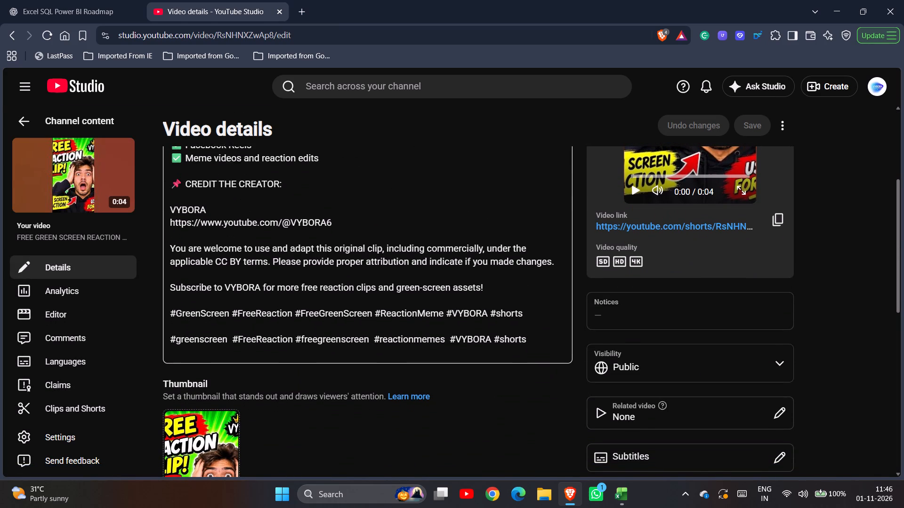
{"action": "left_click_drag", "start_coordinate": [533, 343], "coordinate": [217, 331]}
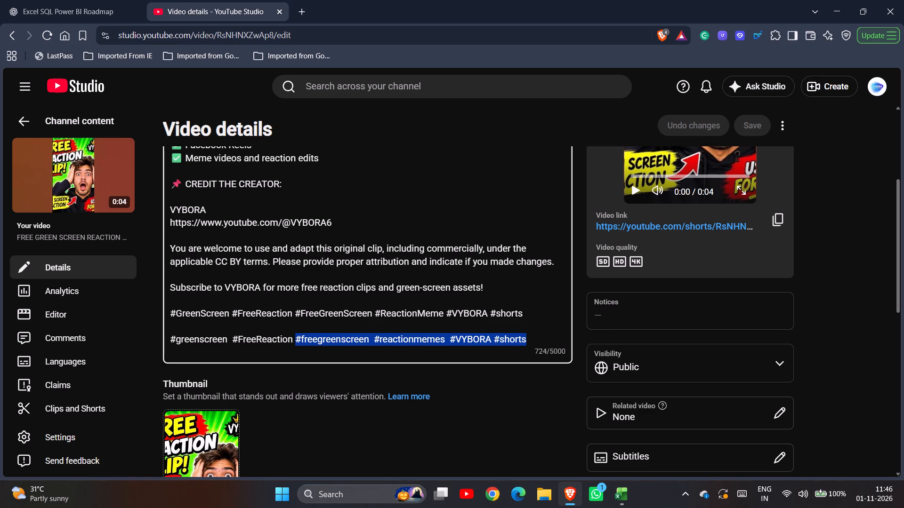
{"action": "left_click_drag", "start_coordinate": [217, 331], "coordinate": [170, 310]}
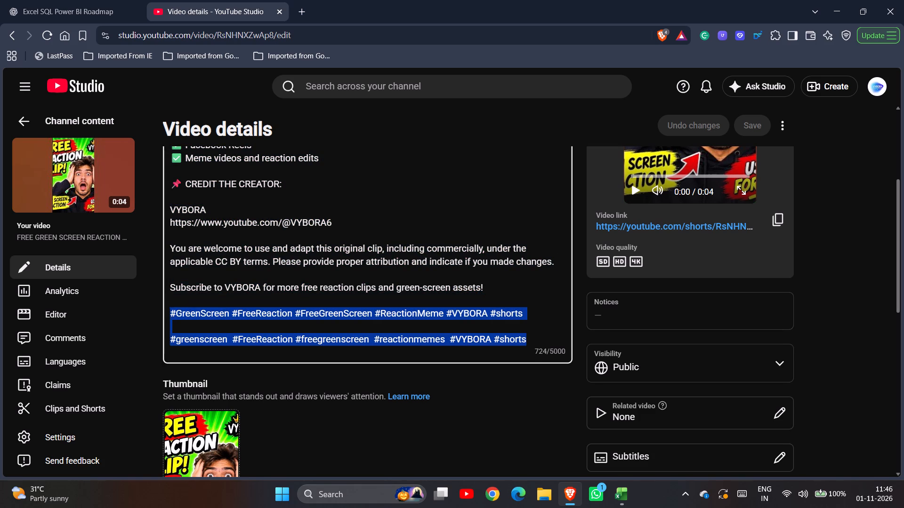
{"action": "left_click_drag", "start_coordinate": [170, 310], "coordinate": [171, 310]}
{"action": "key", "text": "ctrl+c"}
Return to the "cat is to smart to be a baby" Short and paste the copied hashtags after #Funnyanimals in its description.
{"action": "left_click", "coordinate": [25, 116]}
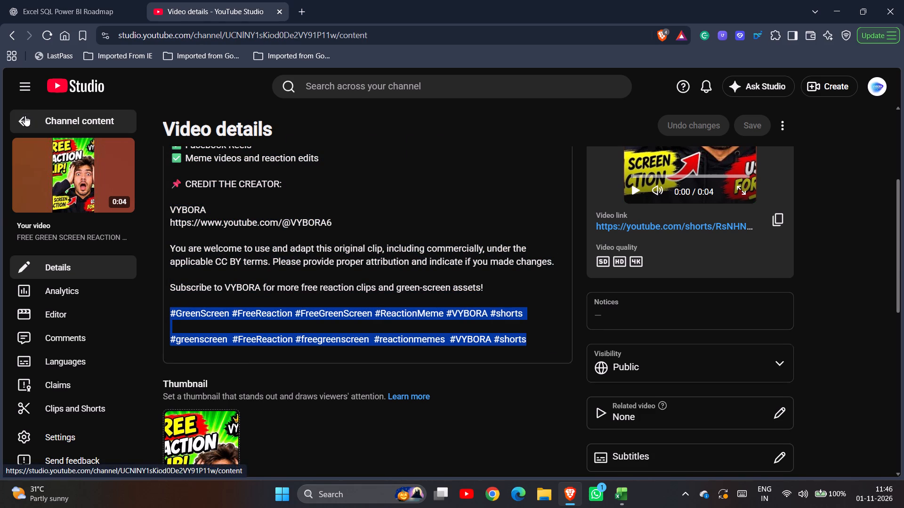
{"action": "scroll", "coordinate": [215, 128], "scroll_direction": "up", "scroll_amount": 1}
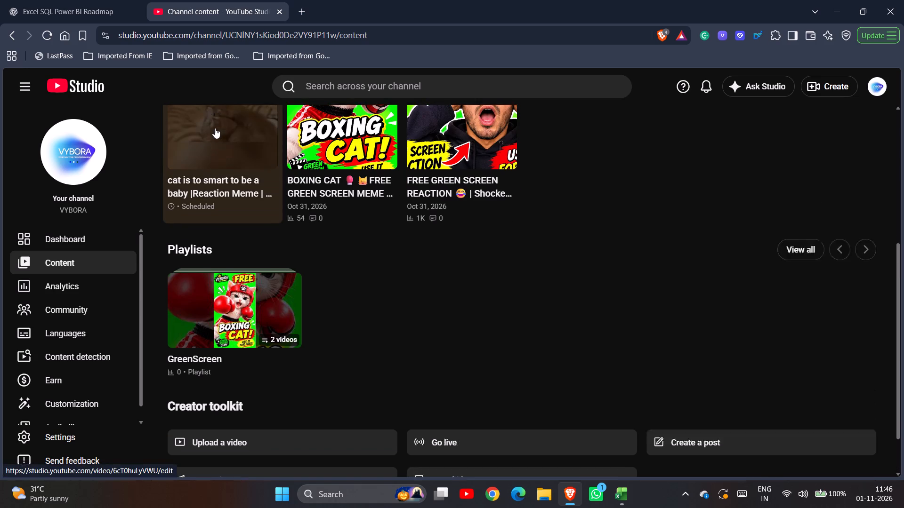
{"action": "scroll", "coordinate": [215, 128], "scroll_direction": "up", "scroll_amount": 1}
{"action": "left_click", "coordinate": [260, 127]}
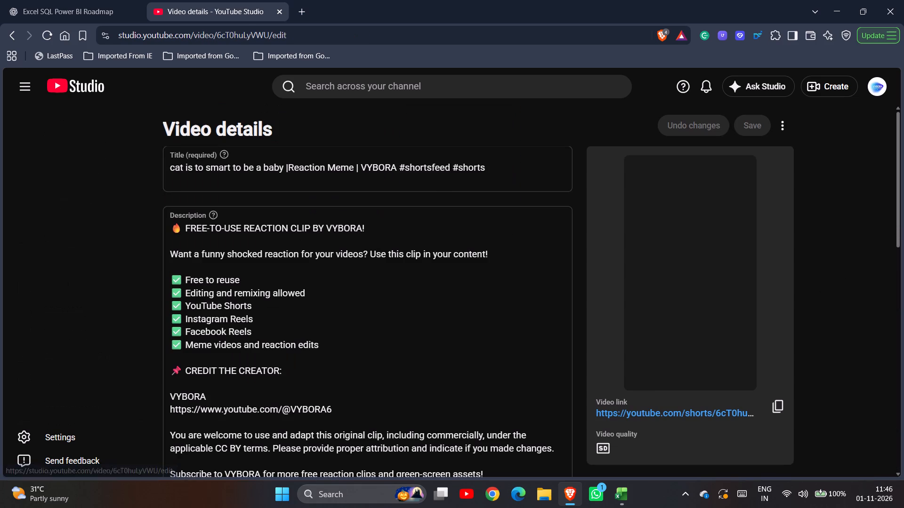
{"action": "scroll", "coordinate": [290, 252], "scroll_direction": "down", "scroll_amount": 2}
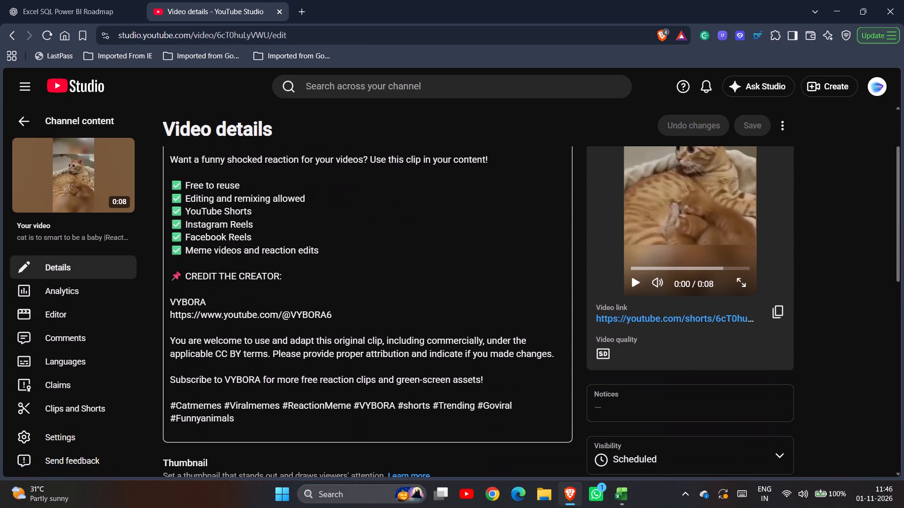
{"action": "left_click", "coordinate": [259, 420]}
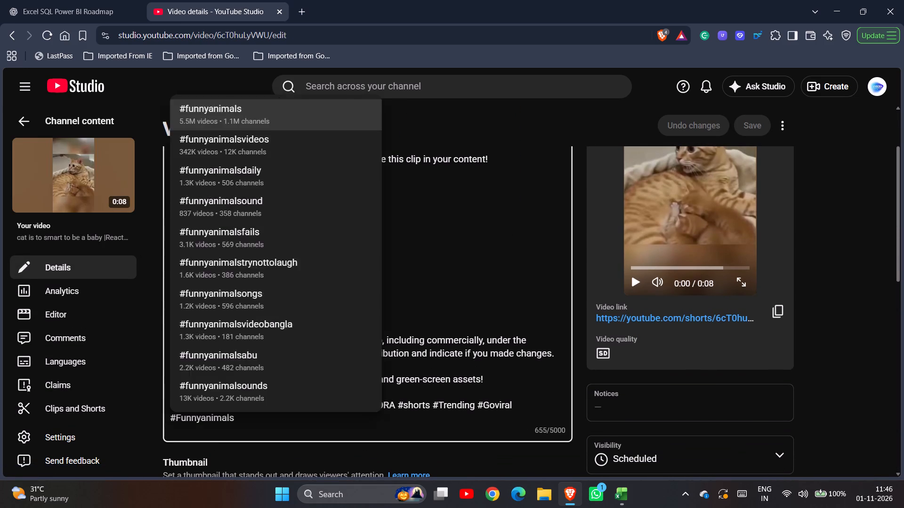
{"action": "key", "text": "space"}
{"action": "key", "text": "ctrl+v"}
{"action": "scroll", "coordinate": [259, 420], "scroll_direction": "down", "scroll_amount": 2}
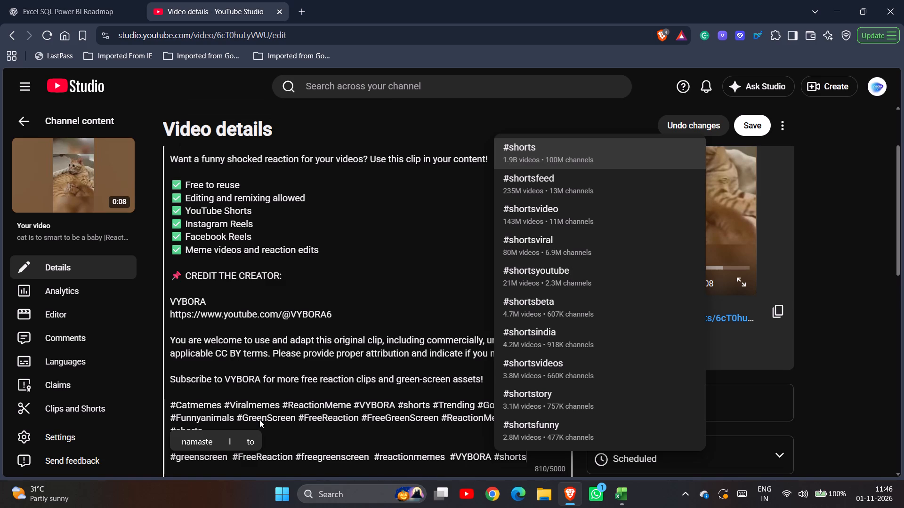
{"action": "left_click", "coordinate": [259, 420]}
{"action": "left_click", "coordinate": [301, 446]}
{"action": "scroll", "coordinate": [301, 446], "scroll_direction": "down", "scroll_amount": 1}
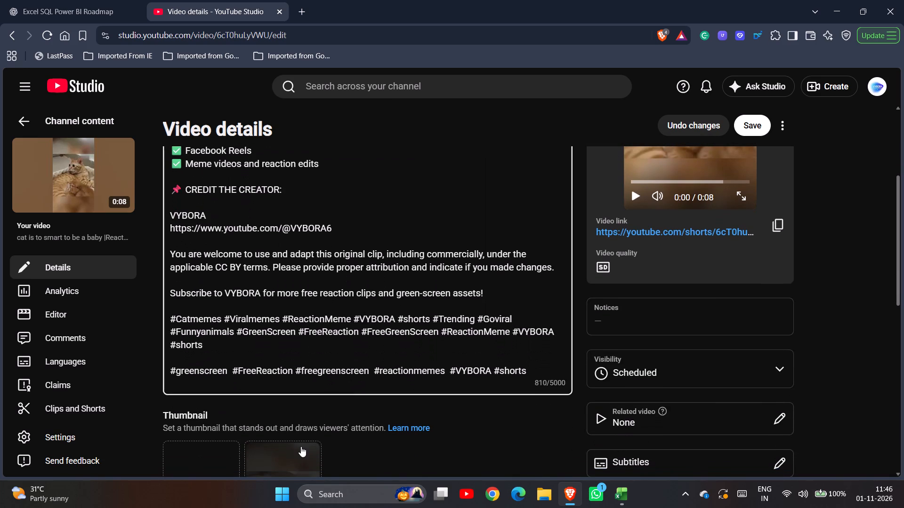
Delete the #greenscreen hashtag at the start of the description's last line.
{"action": "left_click", "coordinate": [231, 370]}
{"action": "key", "text": "BackSpace"}
{"action": "key", "text": "BackSpace"}
{"action": "key", "text": "BackSpace"}
{"action": "key", "text": "BackSpace"}
{"action": "key", "text": "BackSpace"}
{"action": "key", "text": "BackSpace"}
{"action": "key", "text": "BackSpace"}
{"action": "key", "text": "BackSpace"}
{"action": "key", "text": "BackSpace"}
{"action": "key", "text": "BackSpace"}
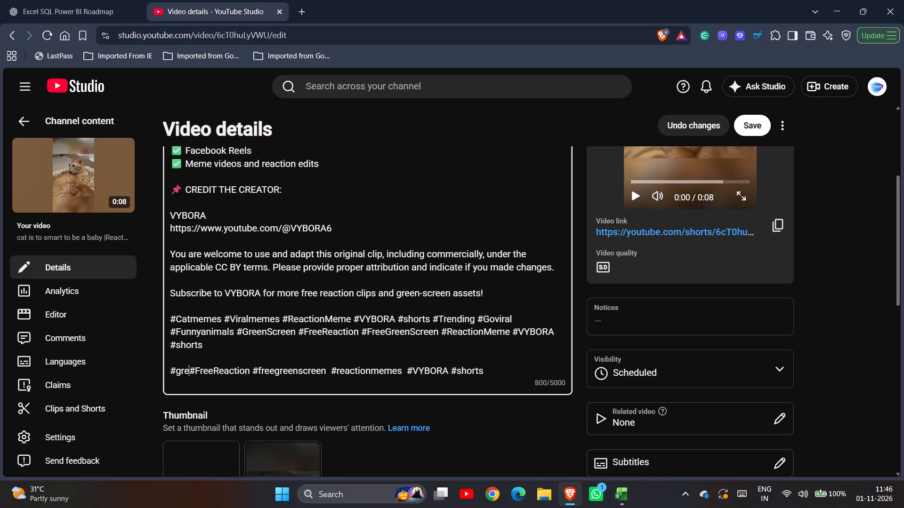
{"action": "key", "text": "BackSpace"}
{"action": "key", "text": "BackSpace"}
{"action": "key", "text": "BackSpace"}
{"action": "key", "text": "BackSpace"}
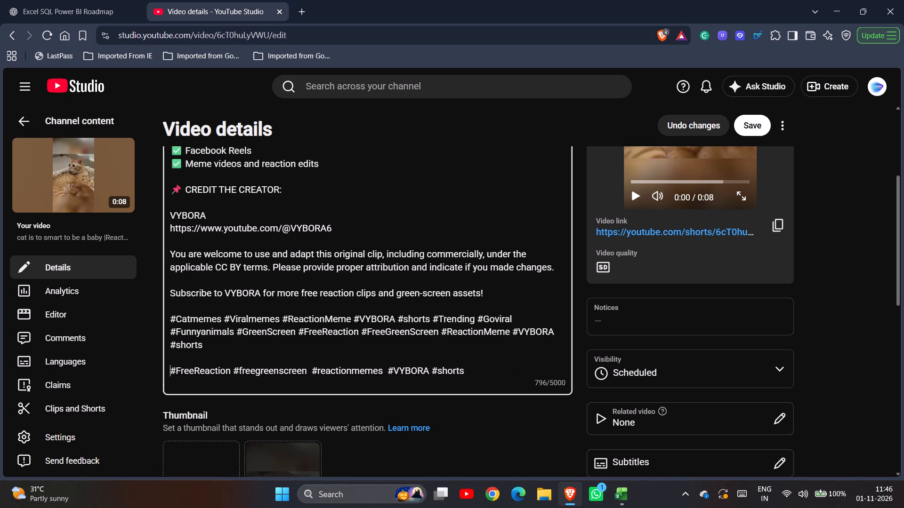
Remove the #GreenScreen hashtag after #Funnyanimals in the description, keeping one space before #FreeReaction.
{"action": "left_click", "coordinate": [296, 332]}
{"action": "key", "text": "Right"}
{"action": "key", "text": "BackSpace"}
{"action": "key", "text": "BackSpace"}
{"action": "key", "text": "BackSpace"}
{"action": "key", "text": "BackSpace"}
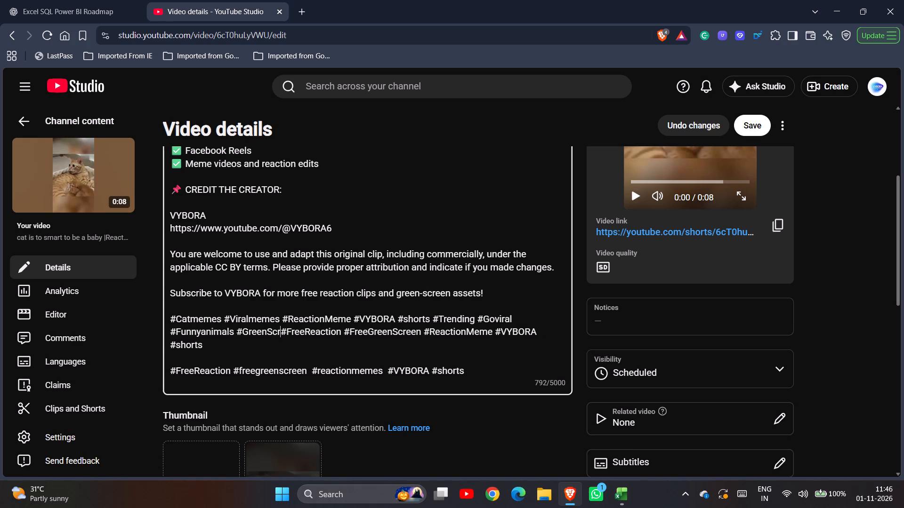
{"action": "key", "text": "BackSpace"}
{"action": "key", "text": "BackSpace"}
{"action": "key", "text": "BackSpace"}
{"action": "key", "text": "BackSpace"}
{"action": "key", "text": "BackSpace"}
{"action": "key", "text": "BackSpace"}
{"action": "key", "text": "BackSpace"}
{"action": "key", "text": "BackSpace"}
{"action": "key", "text": "BackSpace"}
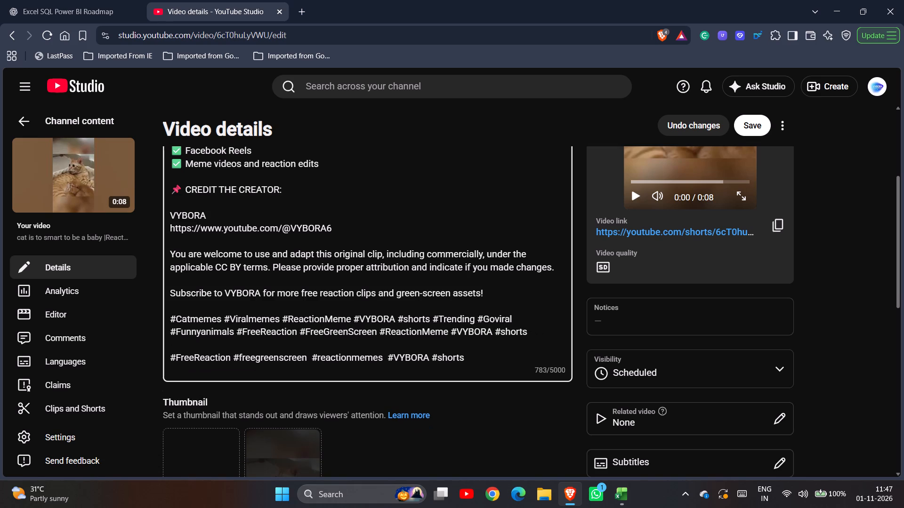
{"action": "key", "text": "BackSpace"}
{"action": "key", "text": "space"}
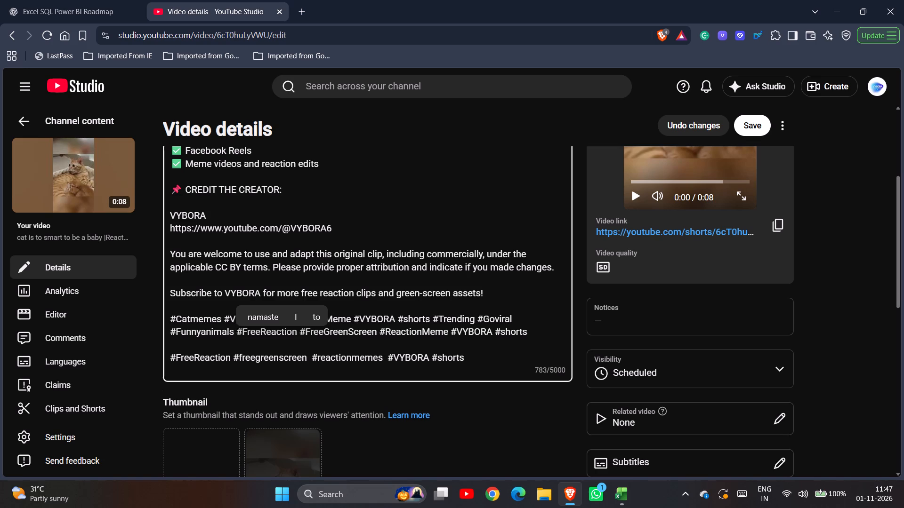
Set the video's thumbnail to the third frame offered from the video.
{"action": "scroll", "coordinate": [386, 348], "scroll_direction": "down", "scroll_amount": 1}
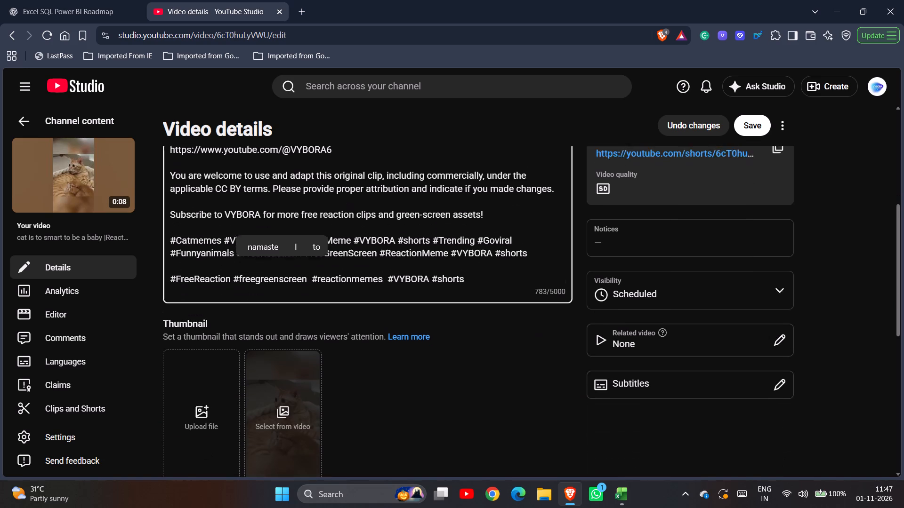
{"action": "scroll", "coordinate": [386, 348], "scroll_direction": "down", "scroll_amount": 2}
{"action": "left_click", "coordinate": [299, 335]}
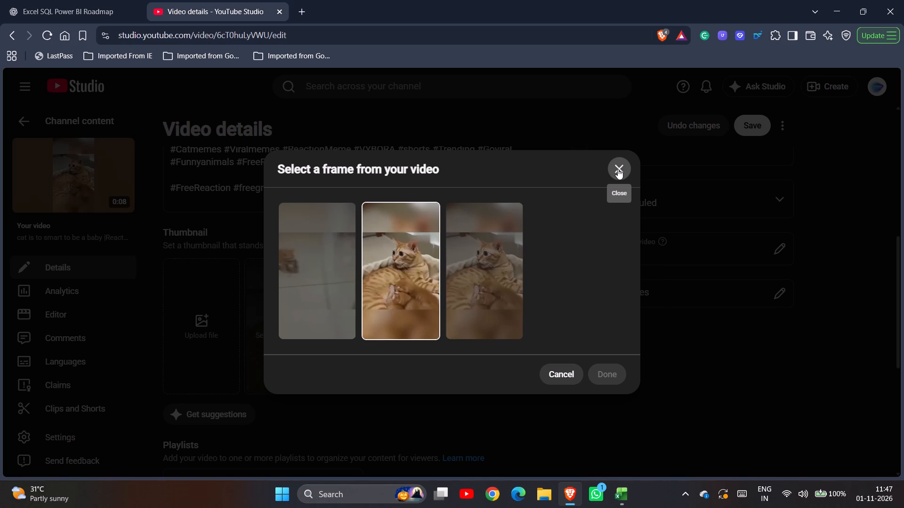
{"action": "left_click", "coordinate": [472, 265]}
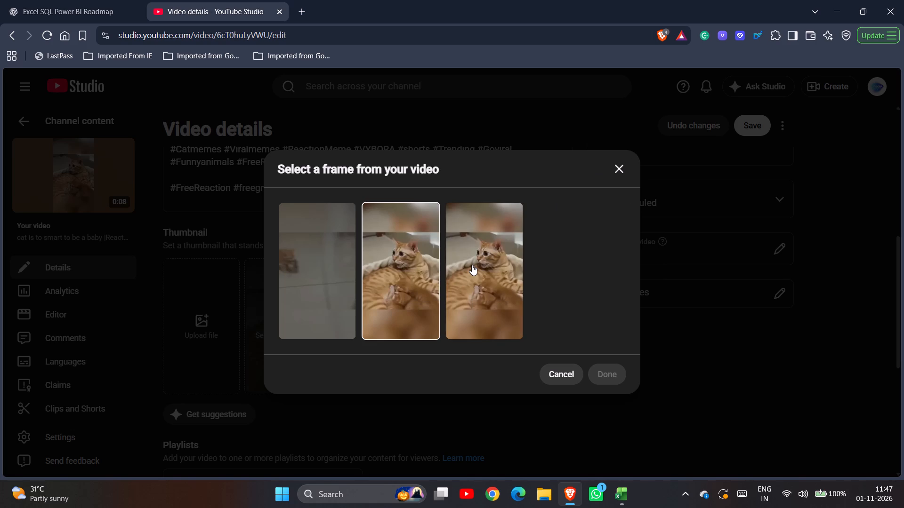
{"action": "left_click", "coordinate": [604, 368]}
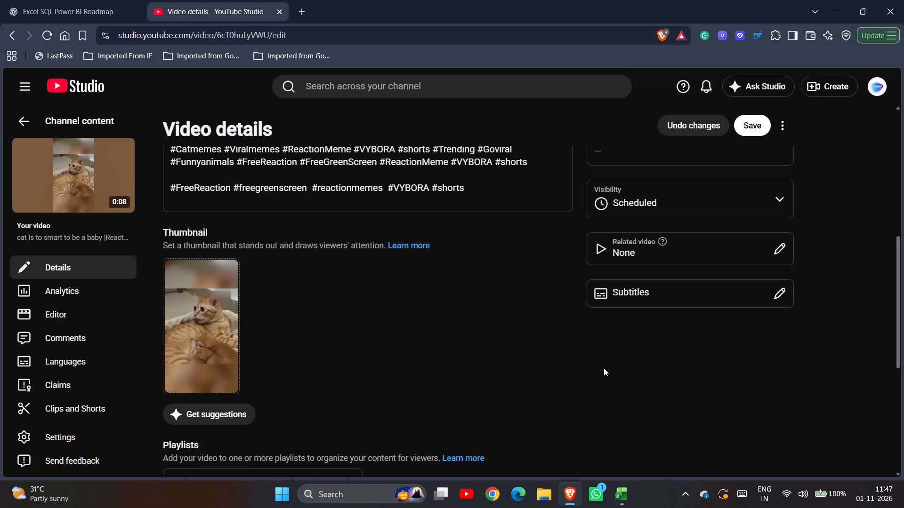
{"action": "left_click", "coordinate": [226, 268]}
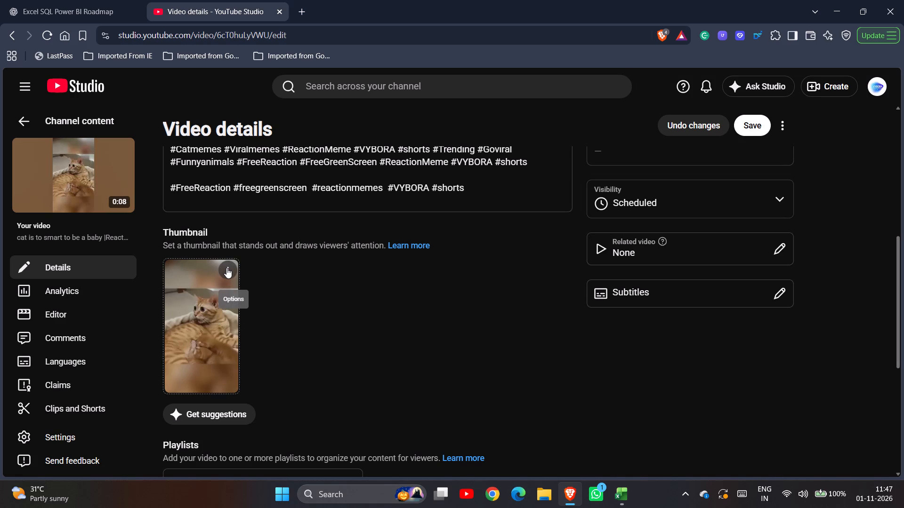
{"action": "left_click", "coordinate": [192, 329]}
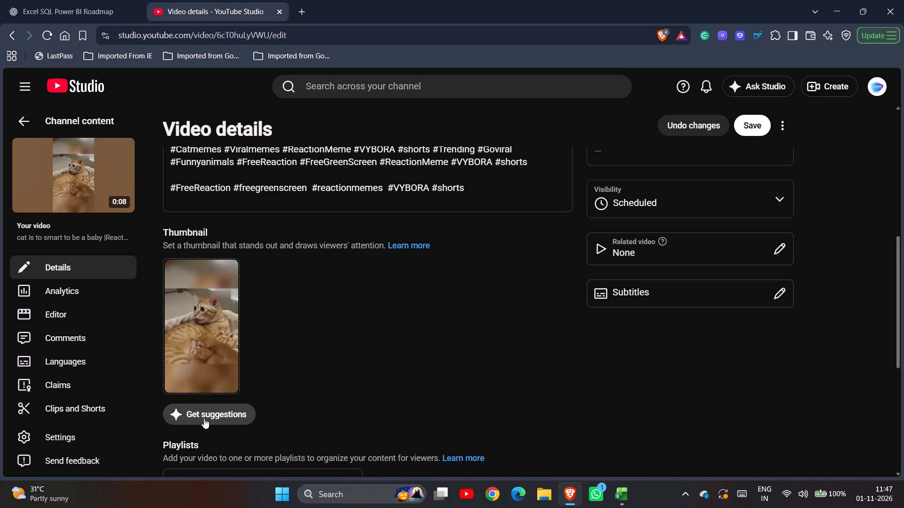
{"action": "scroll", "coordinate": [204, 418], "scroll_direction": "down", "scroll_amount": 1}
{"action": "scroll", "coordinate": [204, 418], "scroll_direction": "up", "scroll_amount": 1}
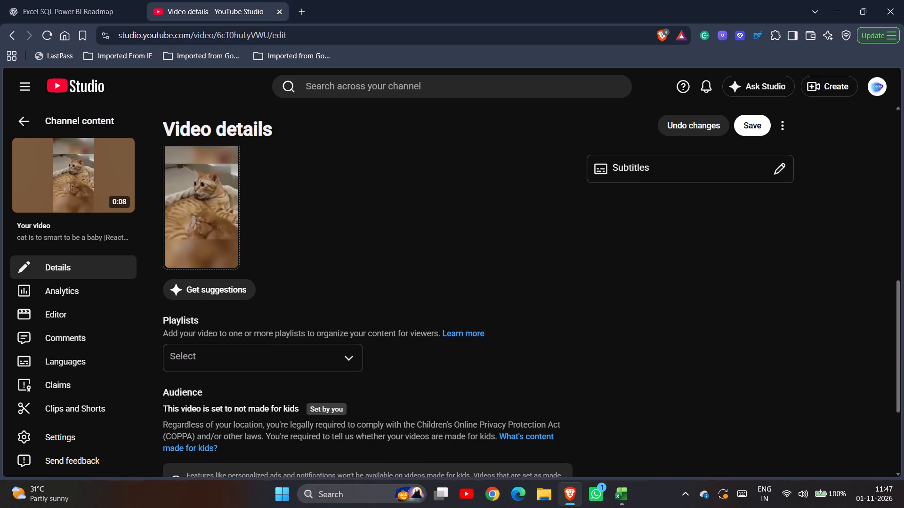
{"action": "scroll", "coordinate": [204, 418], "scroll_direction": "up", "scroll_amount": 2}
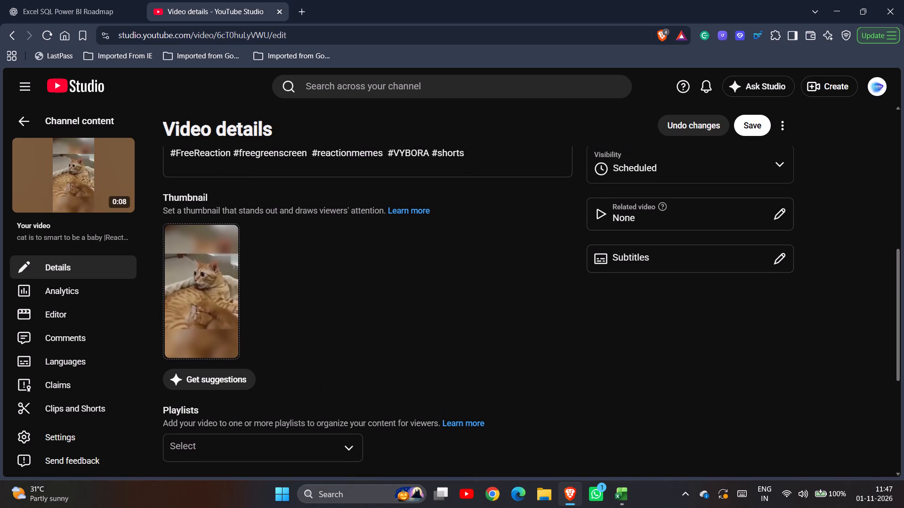
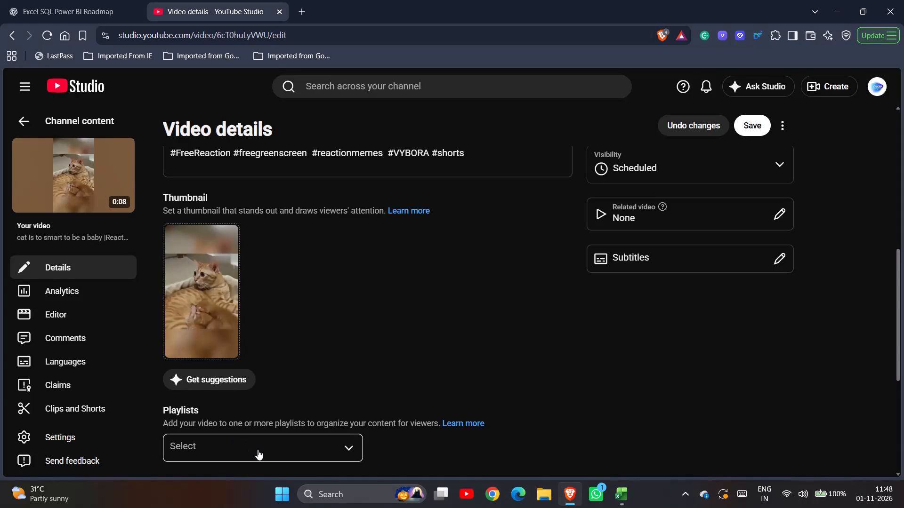
Create a new public playlist titled "Memes" and assign the cat Short to it.
{"action": "left_click", "coordinate": [258, 450]}
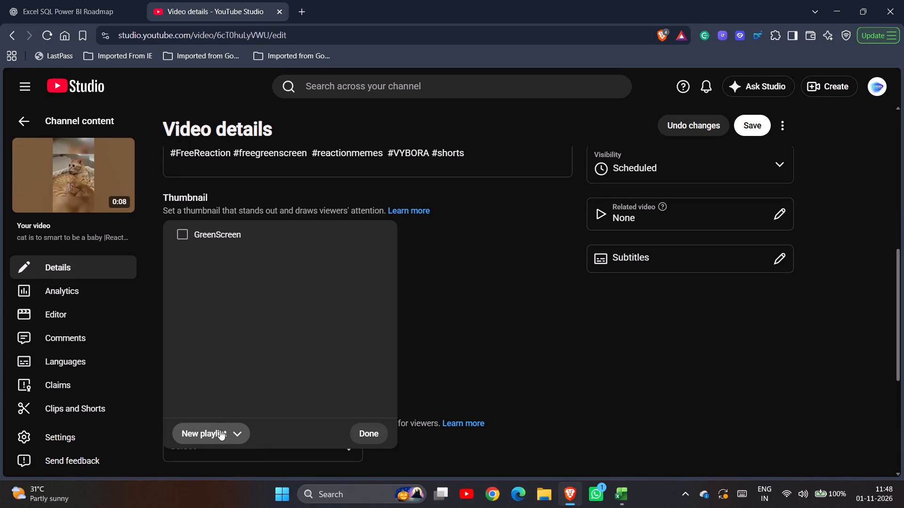
{"action": "left_click", "coordinate": [218, 431]}
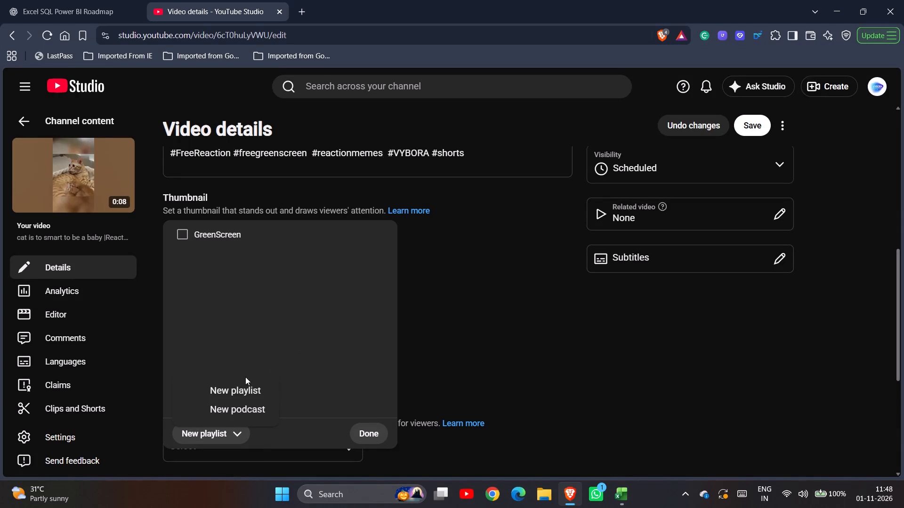
{"action": "left_click", "coordinate": [237, 387]}
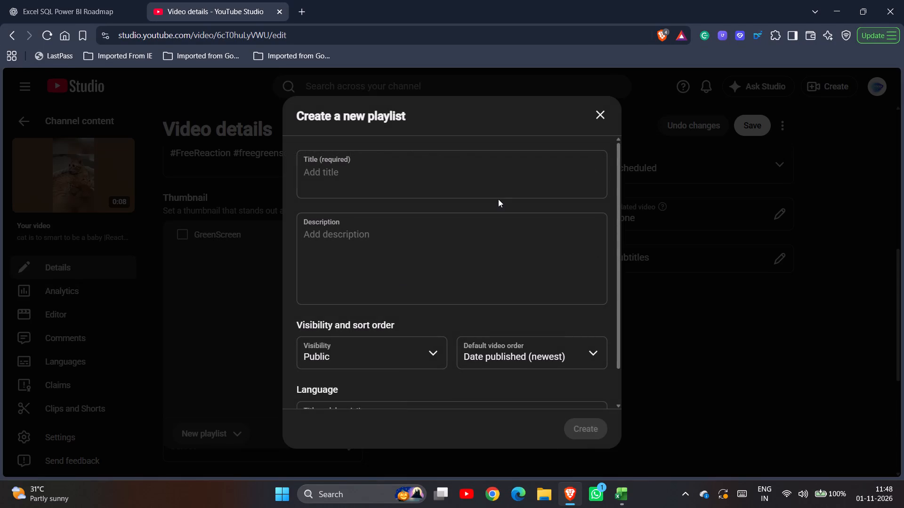
{"action": "left_click", "coordinate": [429, 186]}
{"action": "type", "text": "me"}
{"action": "key", "text": "BackSpace"}
{"action": "key", "text": "BackSpace"}
{"action": "key", "text": "BackSpace"}
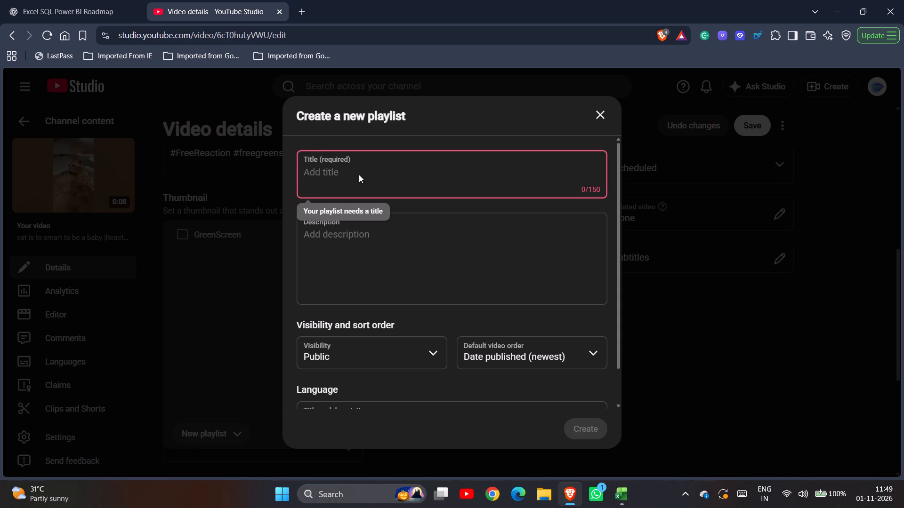
{"action": "type", "text": "Me"}
{"action": "type", "text": "mes"}
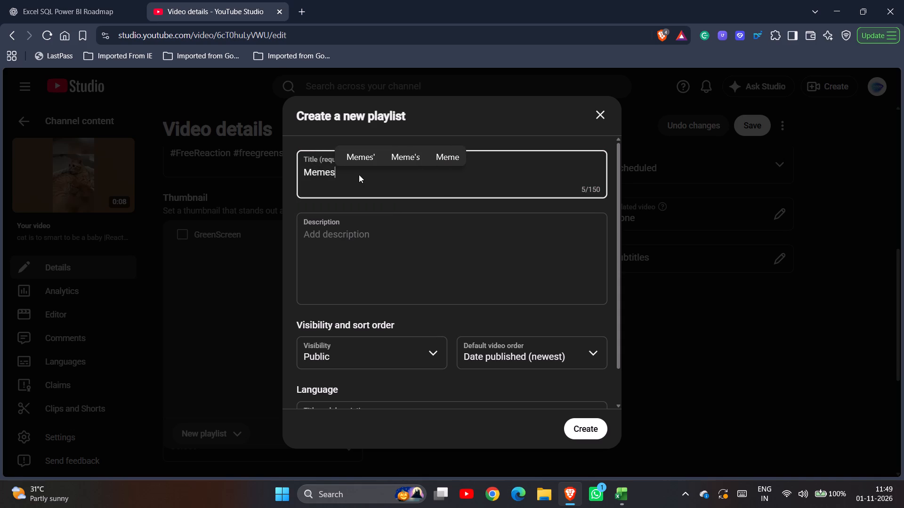
{"action": "scroll", "coordinate": [472, 353], "scroll_direction": "down", "scroll_amount": 2}
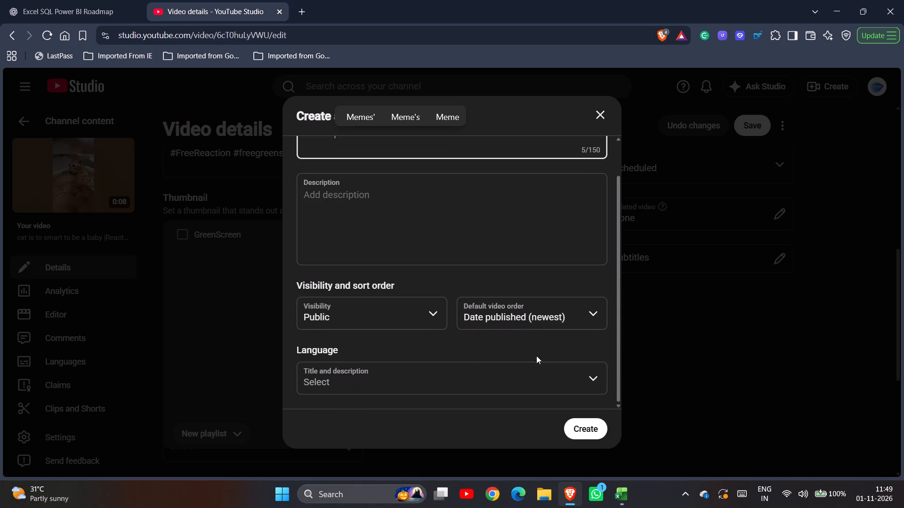
{"action": "left_click", "coordinate": [581, 431]}
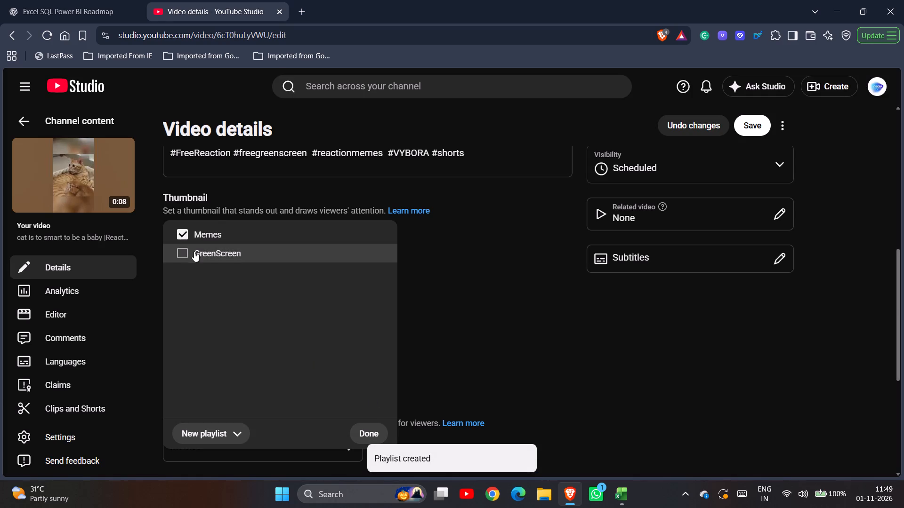
{"action": "left_click", "coordinate": [368, 434]}
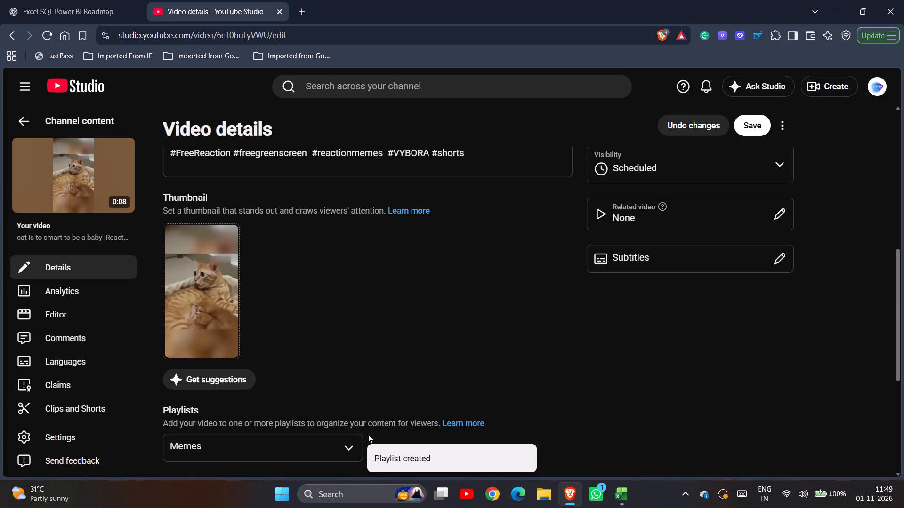
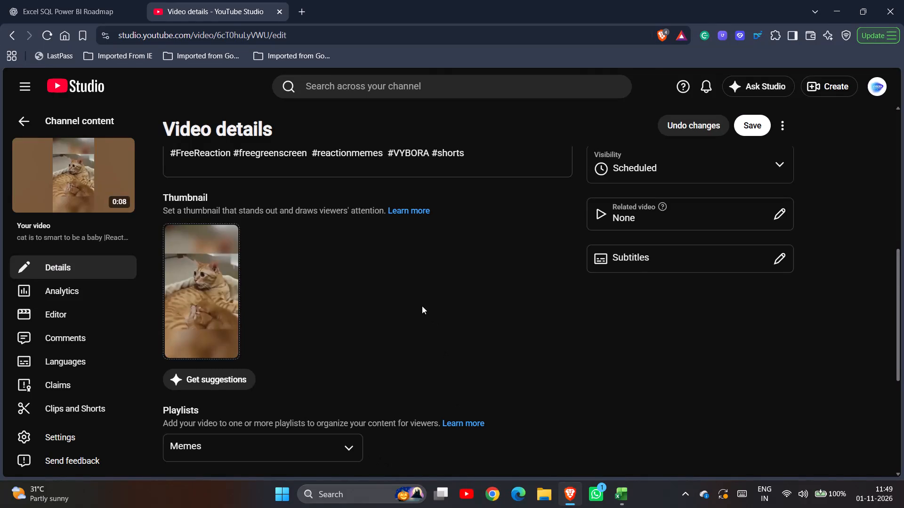
Insert the hashtag #FunnyCats between #Catmemes and #Viralmemes in the cat Short's description.
{"action": "scroll", "coordinate": [422, 306], "scroll_direction": "up", "scroll_amount": 3}
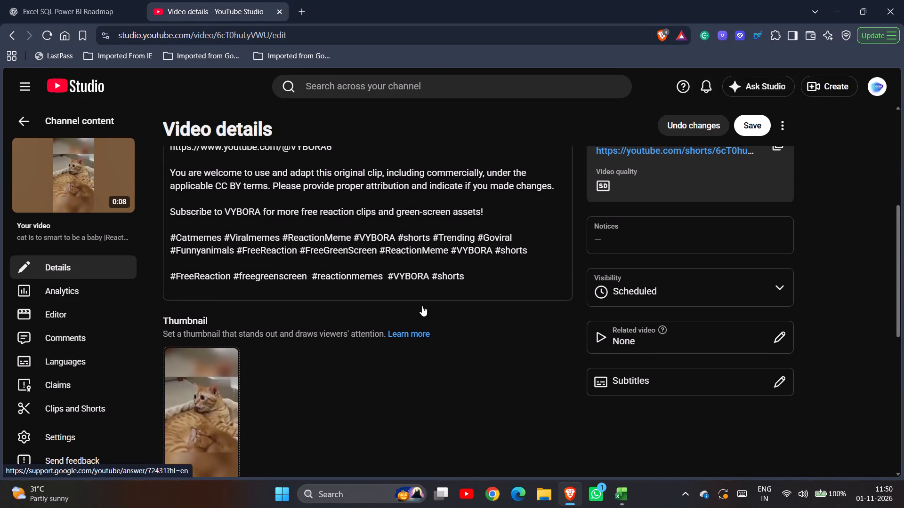
{"action": "scroll", "coordinate": [422, 306], "scroll_direction": "up", "scroll_amount": 1}
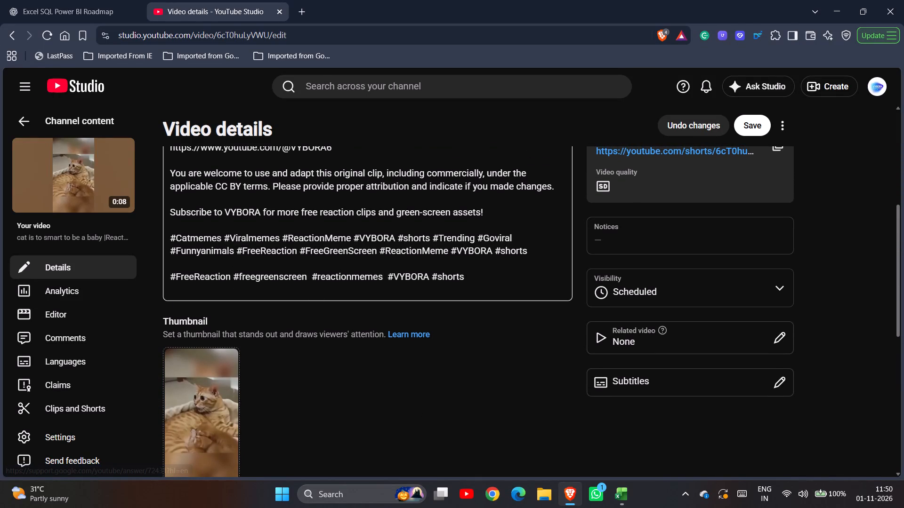
{"action": "left_click", "coordinate": [224, 242]}
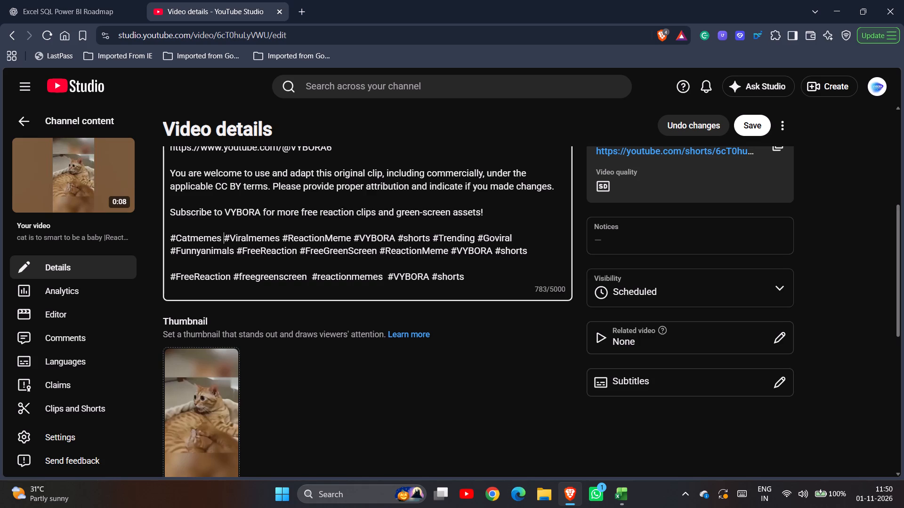
{"action": "key", "text": "shift+numbersign"}
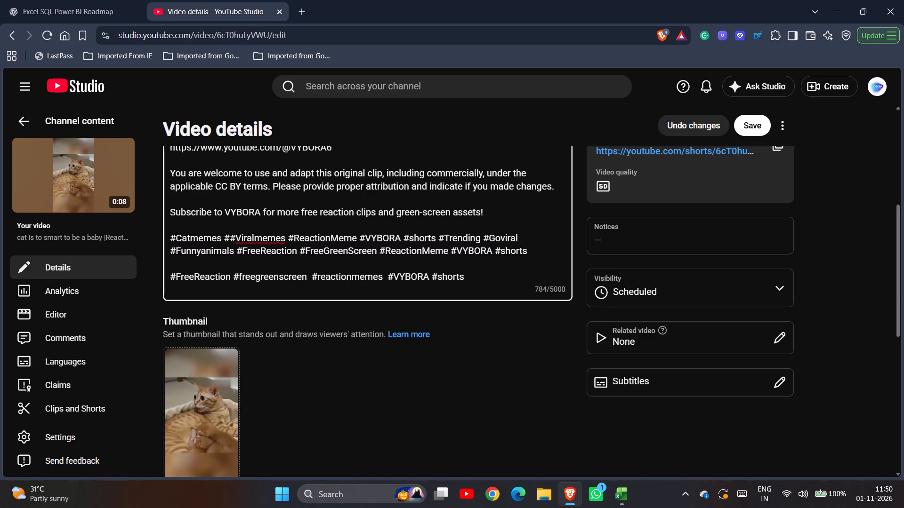
{"action": "key", "text": "space"}
{"action": "key", "text": "Left"}
{"action": "type", "text": "funny"}
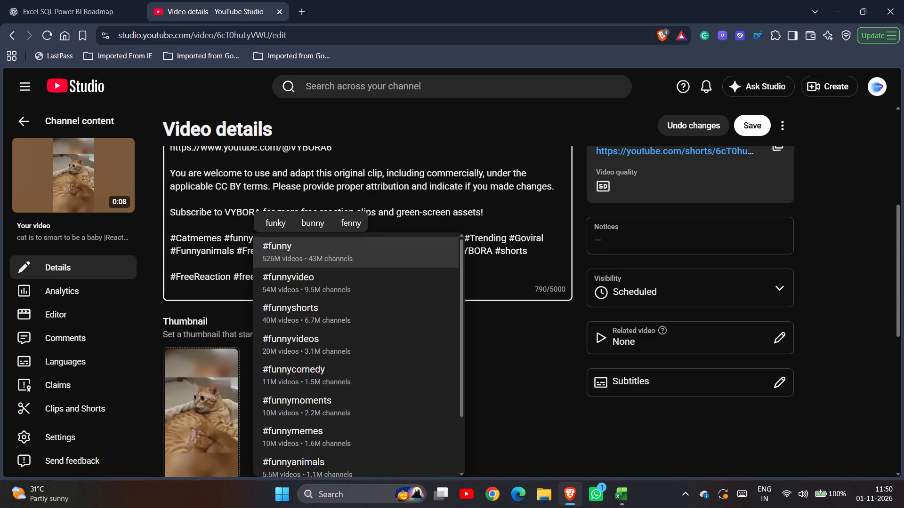
{"action": "key", "text": "BackSpace"}
{"action": "key", "text": "BackSpace"}
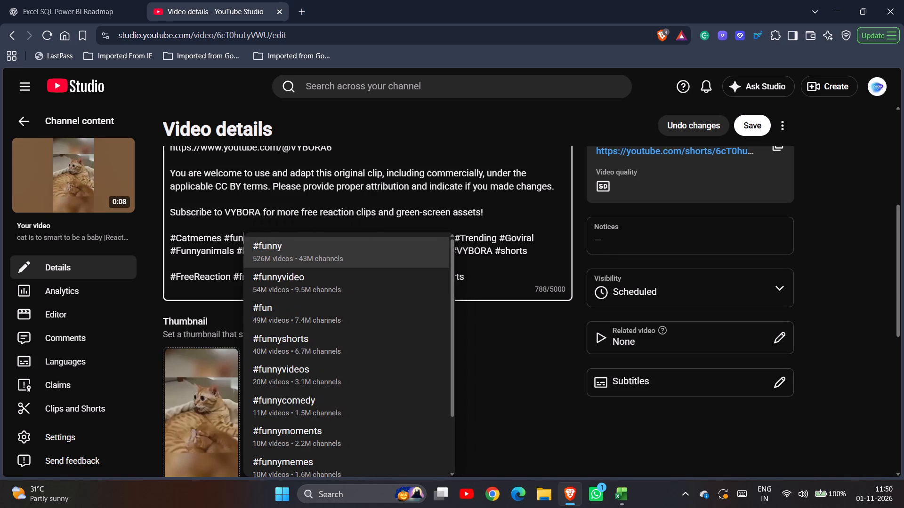
{"action": "key", "text": "BackSpace"}
{"action": "key", "text": "BackSpace"}
{"action": "key", "text": "BackSpace"}
{"action": "type", "text": "Funny"}
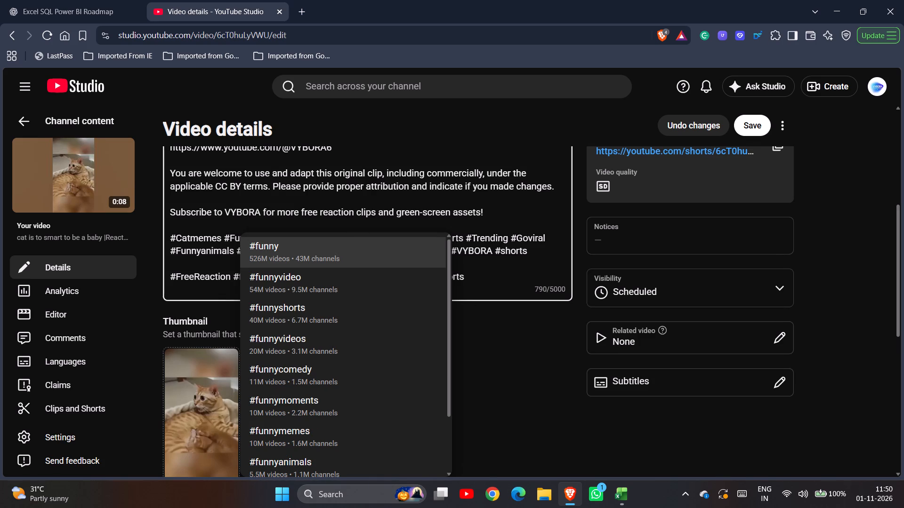
{"action": "type", "text": "ca"}
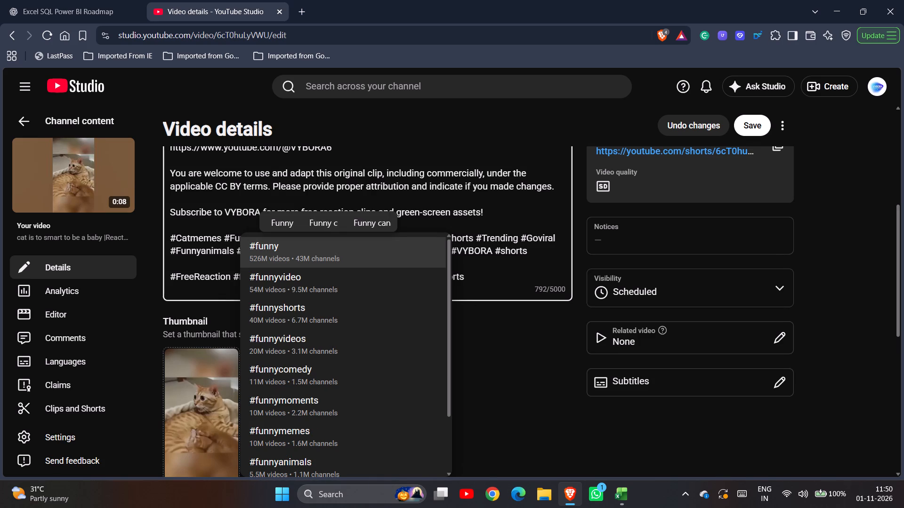
{"action": "key", "text": "BackSpace"}
{"action": "key", "text": "BackSpace"}
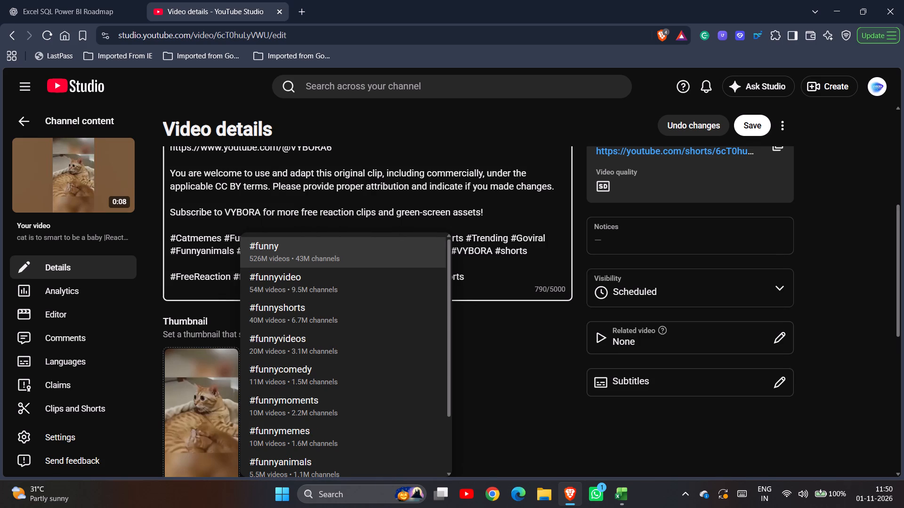
{"action": "type", "text": "Cat"}
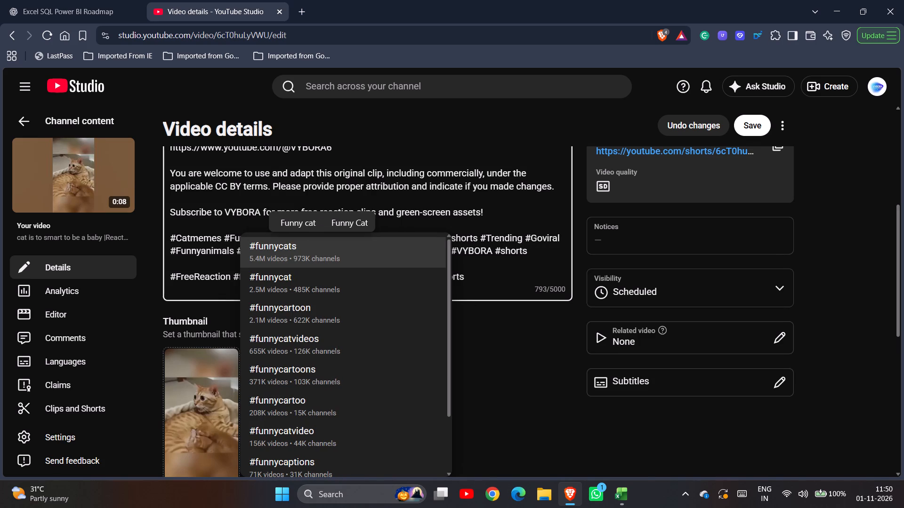
{"action": "type", "text": "s"}
{"action": "key", "text": "space"}
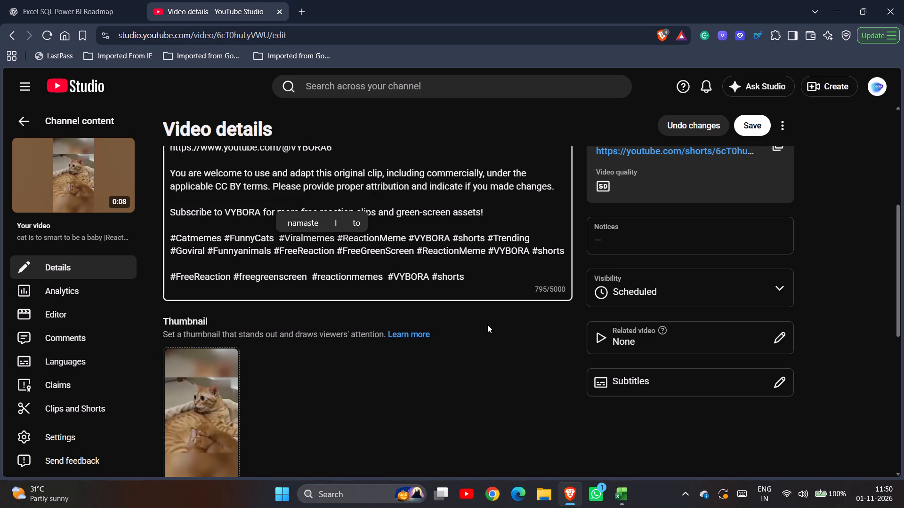
Expand the cat Short's additional details and add the tag "mom cat" after the existing tags.
{"action": "scroll", "coordinate": [487, 325], "scroll_direction": "down", "scroll_amount": 7}
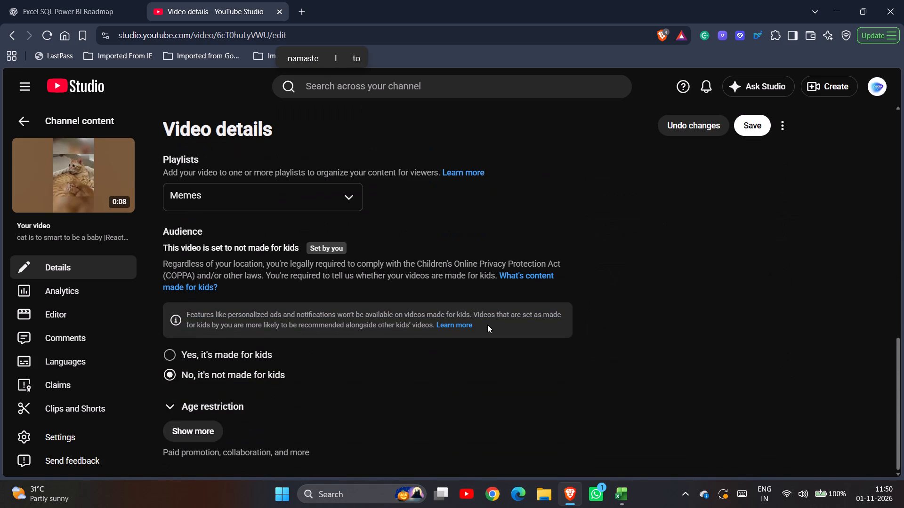
{"action": "scroll", "coordinate": [487, 325], "scroll_direction": "down", "scroll_amount": 1}
{"action": "left_click", "coordinate": [203, 435]}
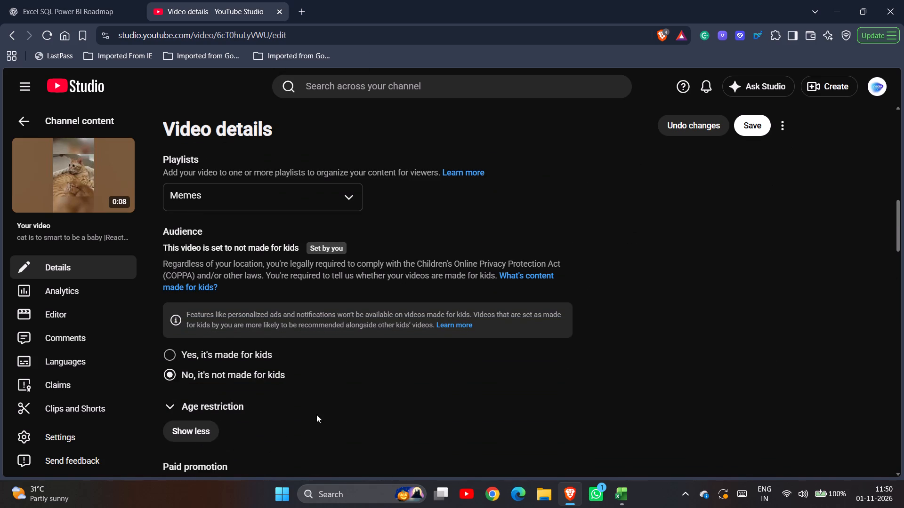
{"action": "scroll", "coordinate": [316, 414], "scroll_direction": "down", "scroll_amount": 7}
{"action": "scroll", "coordinate": [316, 414], "scroll_direction": "up", "scroll_amount": 2}
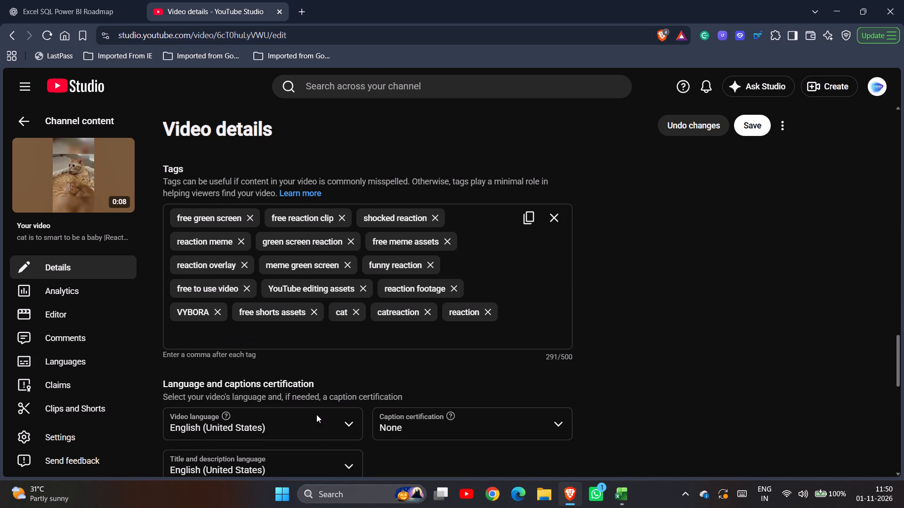
{"action": "left_click", "coordinate": [513, 313]}
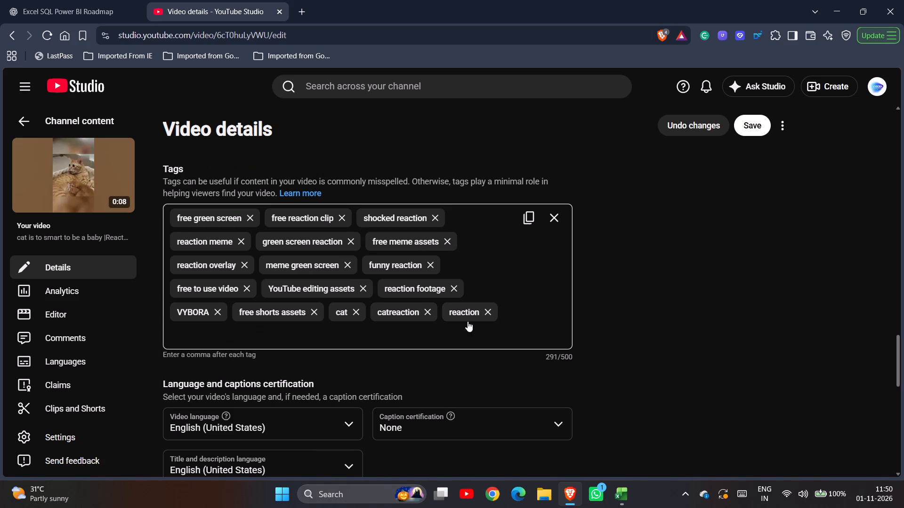
{"action": "left_click", "coordinate": [261, 336]}
{"action": "type", "text": "momc"}
{"action": "key", "text": "BackSpace"}
{"action": "key", "text": "BackSpace"}
{"action": "key", "text": "BackSpace"}
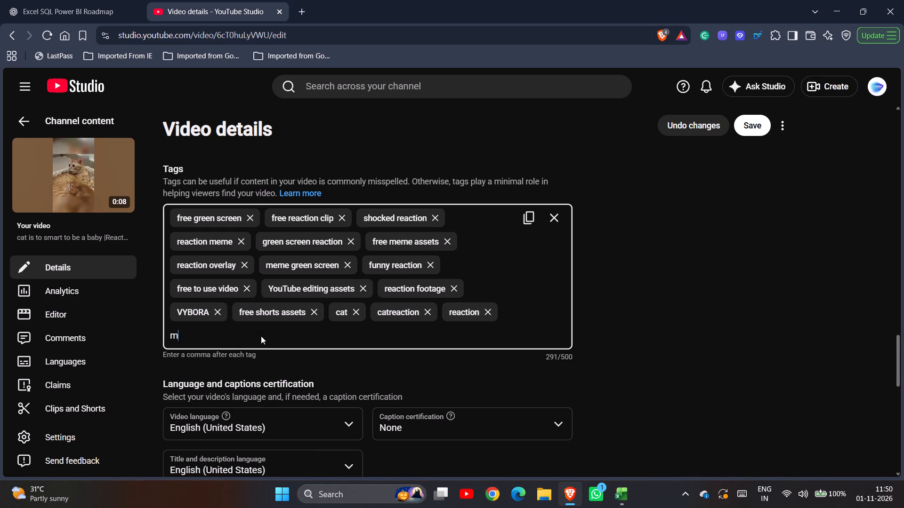
{"action": "key", "text": "BackSpace"}
{"action": "key", "text": "BackSpace"}
{"action": "key", "text": "m"}
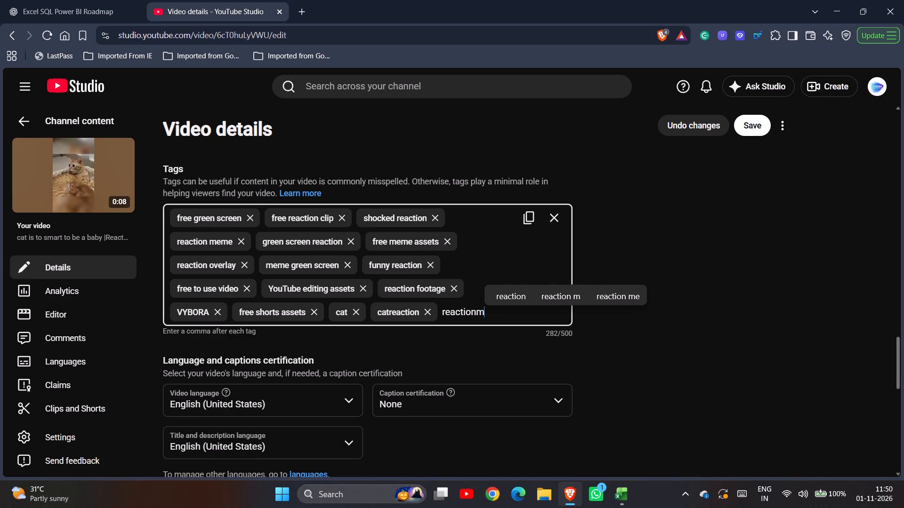
{"action": "key", "text": "BackSpace"}
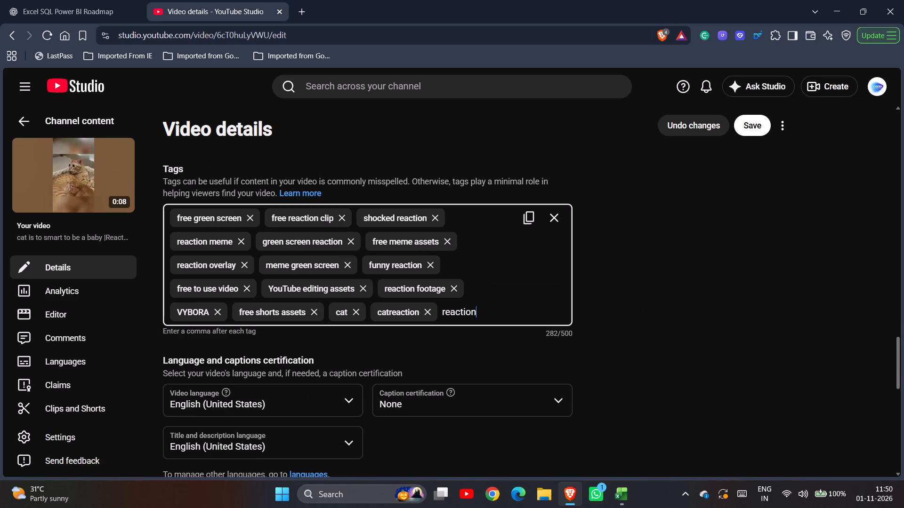
{"action": "key", "text": "comma"}
{"action": "type", "text": "momcat"}
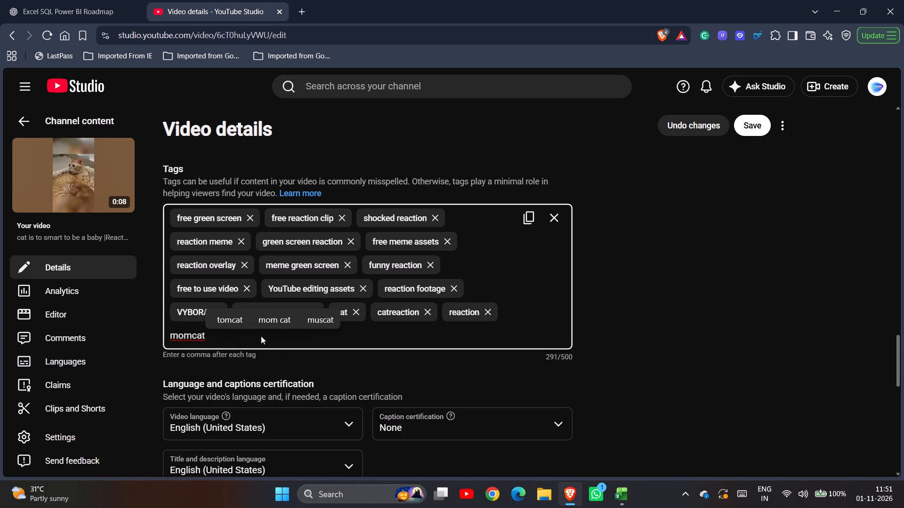
{"action": "key", "text": "BackSpace"}
{"action": "key", "text": "BackSpace"}
{"action": "key", "text": "BackSpace"}
{"action": "key", "text": "space"}
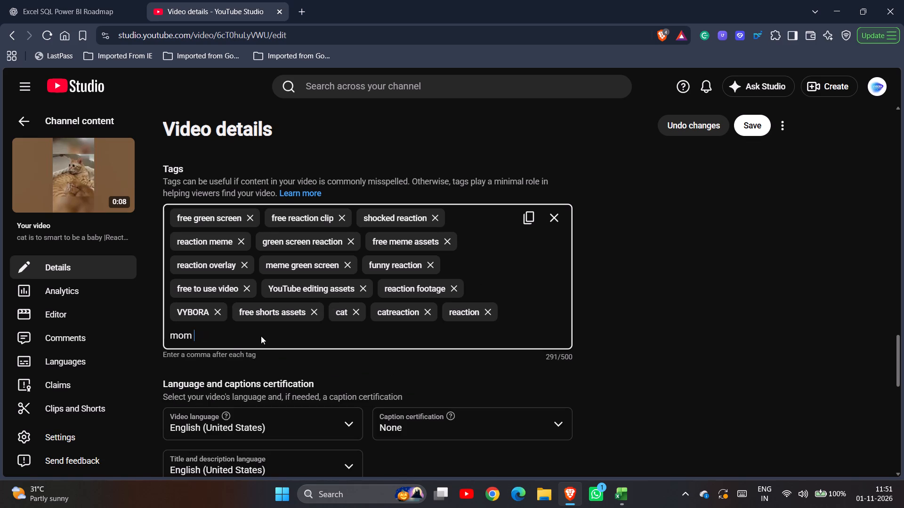
{"action": "type", "text": "cat"}
{"action": "key", "text": "comma"}
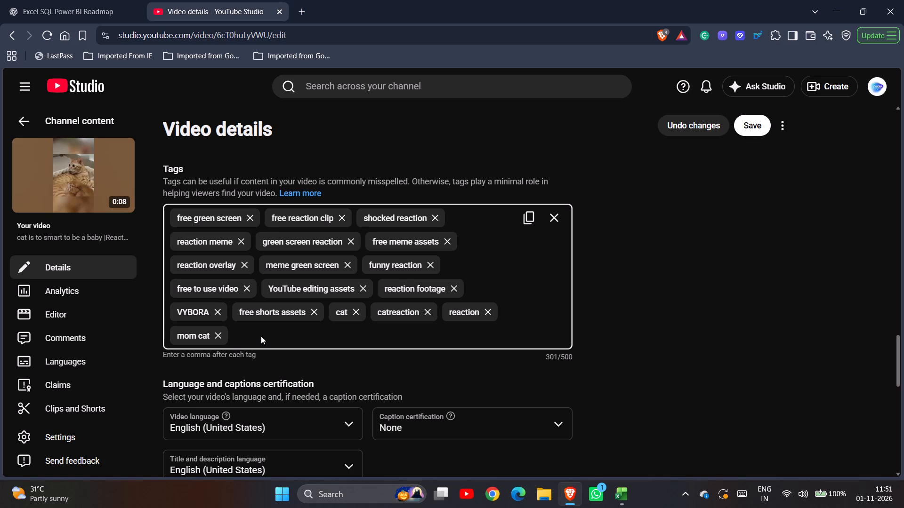
Add the tags "cat reaction", "viral cat video" and "animal memes" to the cat Short.
{"action": "type", "text": "cat reaction"}
{"action": "key", "text": "comma"}
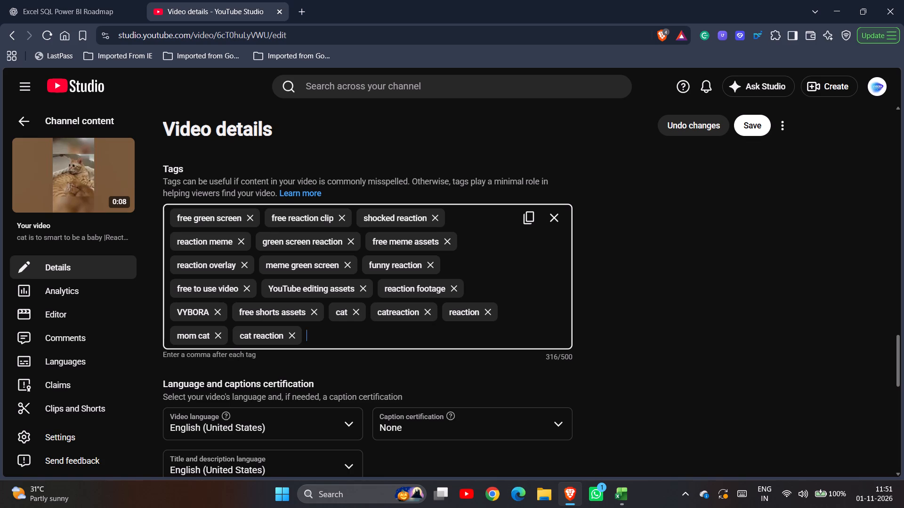
{"action": "type", "text": "viral cat"}
{"action": "key", "text": "space"}
{"action": "type", "text": "vu"}
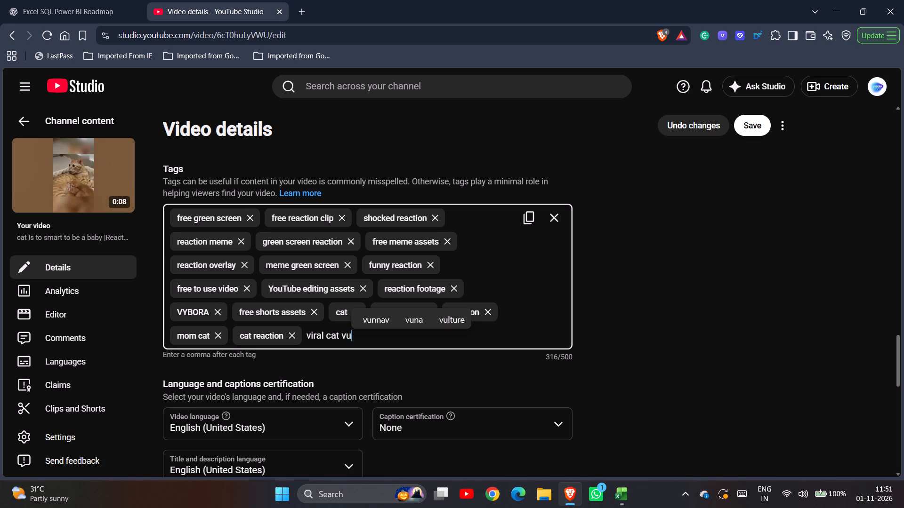
{"action": "key", "text": "BackSpace"}
{"action": "type", "text": "ideo"}
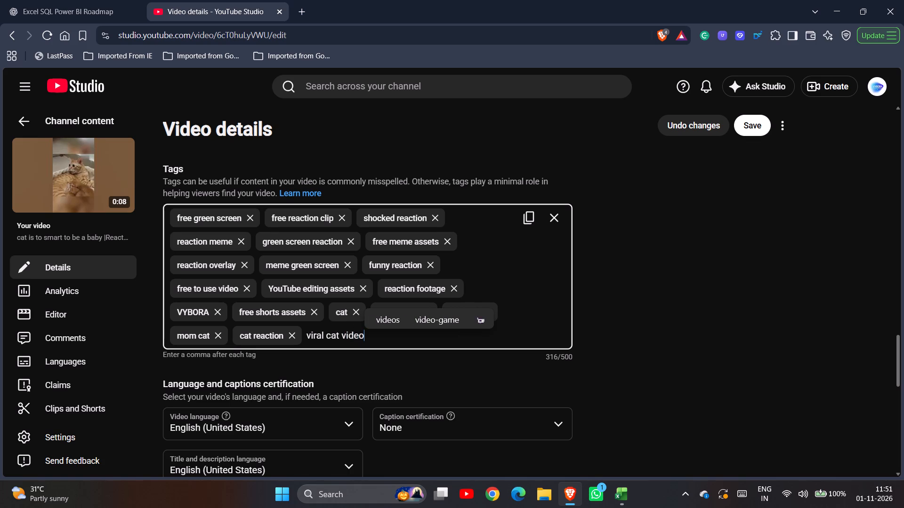
{"action": "type", "text": ",anim"}
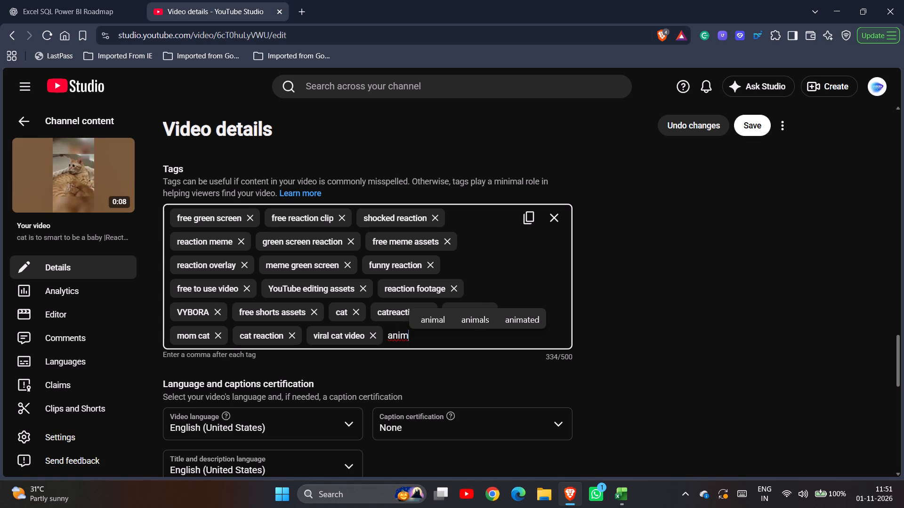
{"action": "type", "text": "al memes"}
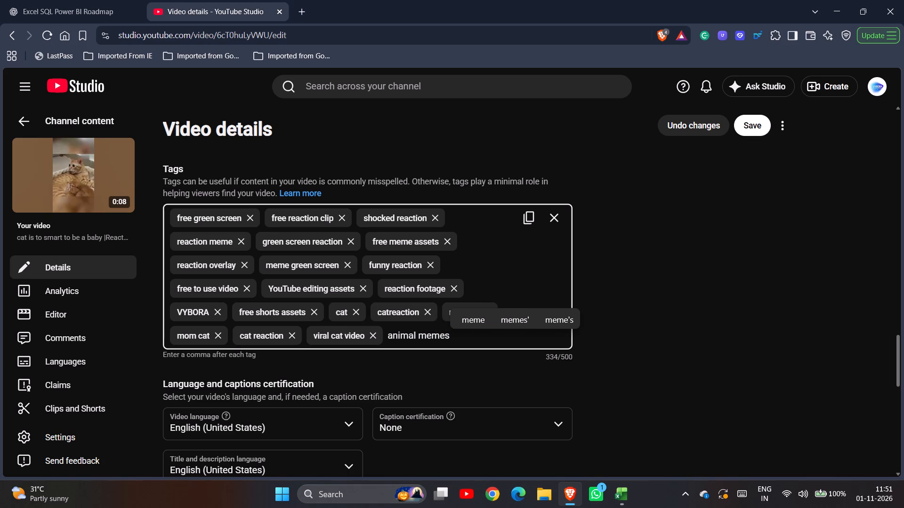
{"action": "key", "text": "comma"}
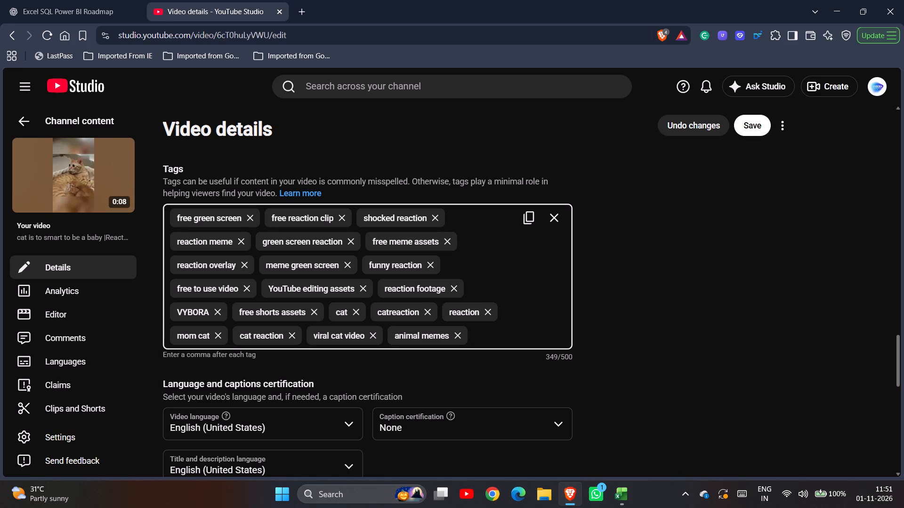
Add the tags "funny cats", "kitten" and "kitten videos" to the cat Short.
{"action": "type", "text": "funny cats"}
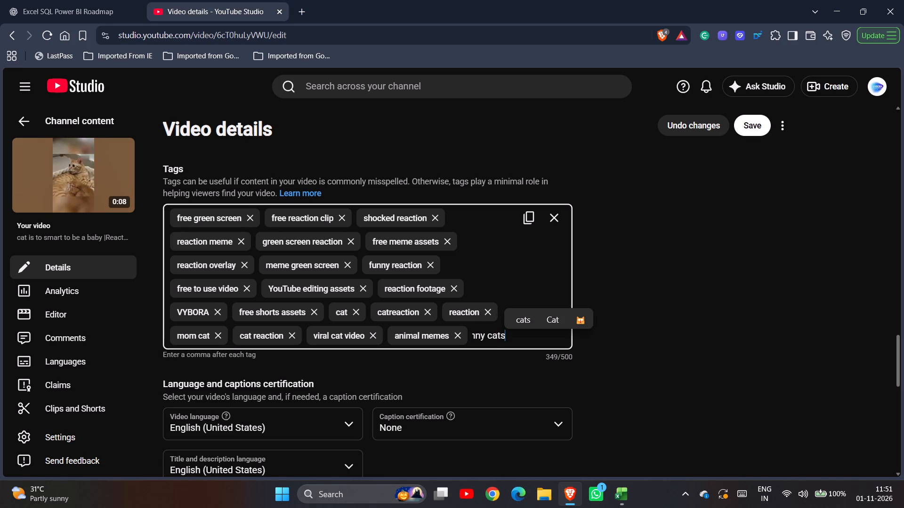
{"action": "key", "text": "comma"}
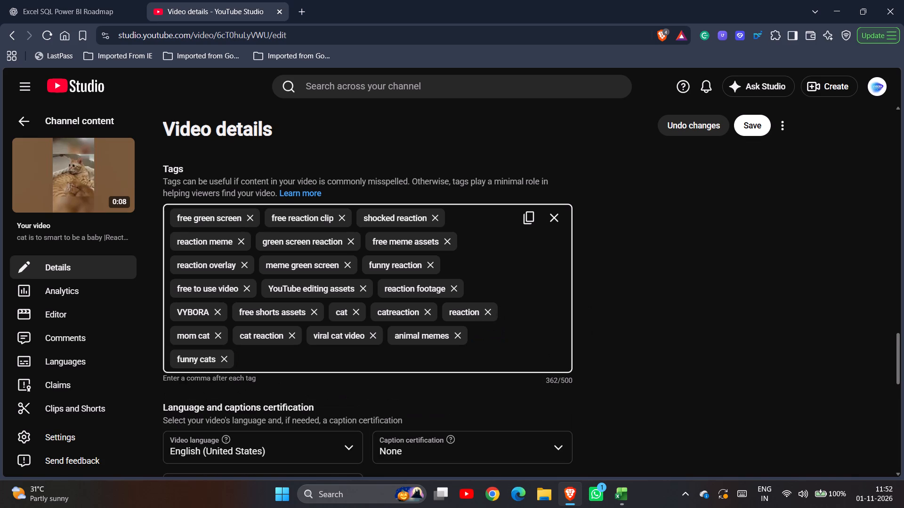
{"action": "type", "text": "kitten,"}
{"action": "type", "text": "kitten vide"}
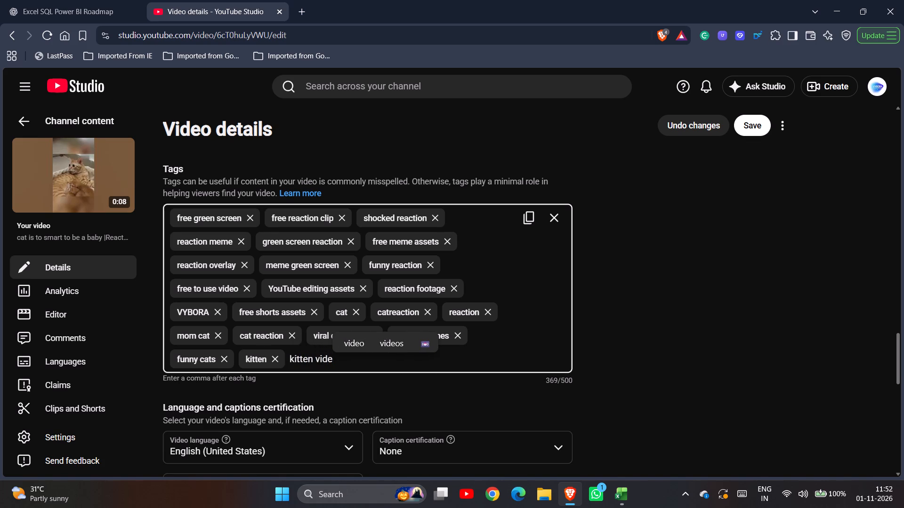
{"action": "type", "text": "os"}
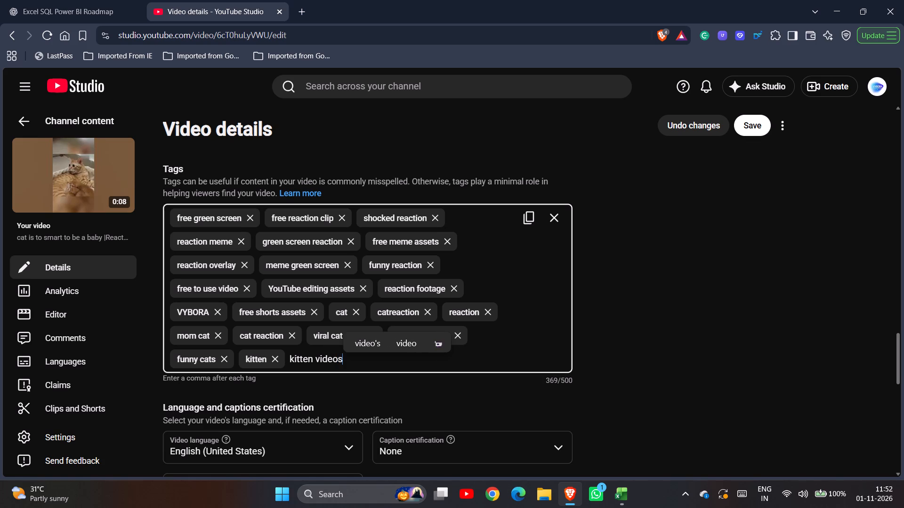
{"action": "key", "text": "comma"}
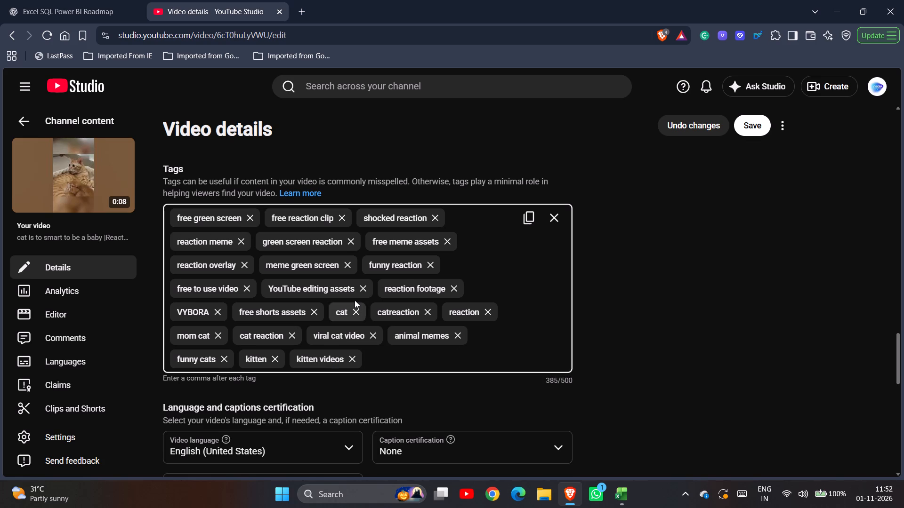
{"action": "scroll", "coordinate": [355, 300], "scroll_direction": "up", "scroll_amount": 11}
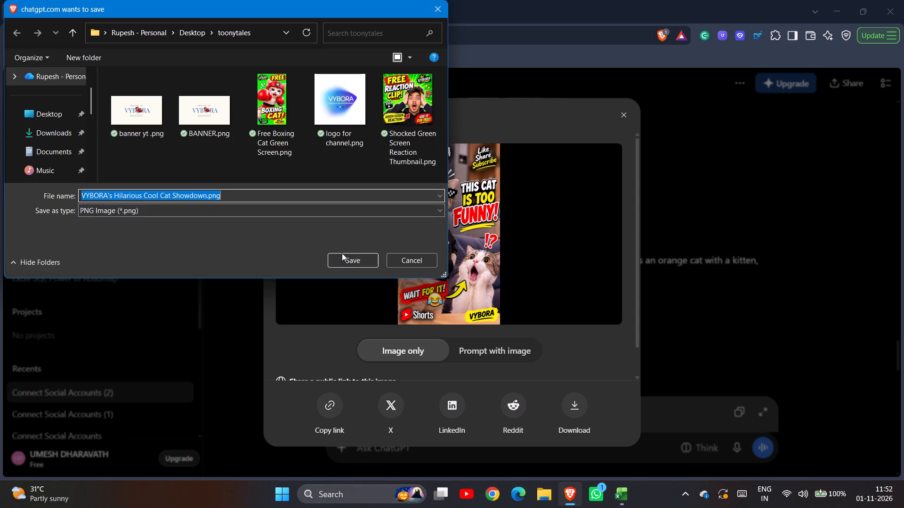
{"action": "left_click", "coordinate": [344, 262]}
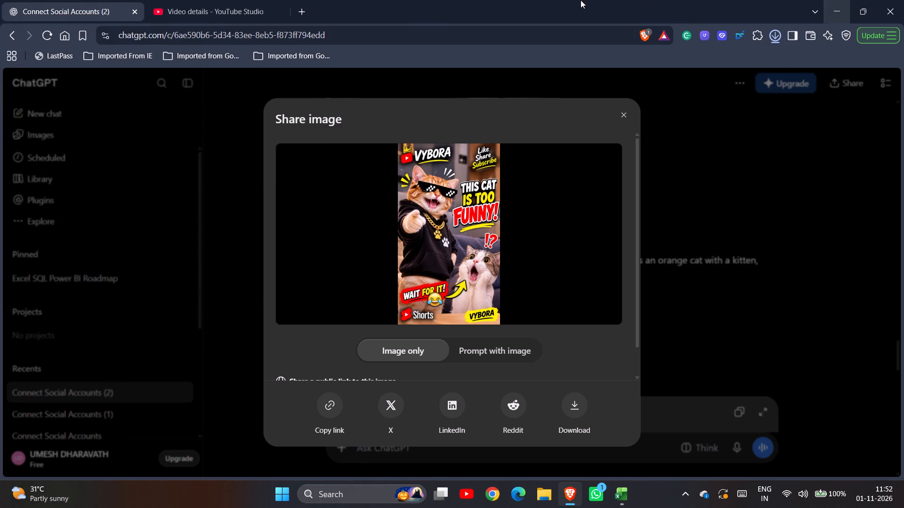
Back in YouTube Studio, replace the cat Short's thumbnail with the downloaded VYBORA cat image from the toonytales folder.
{"action": "left_click", "coordinate": [248, 1]}
{"action": "scroll", "coordinate": [435, 254], "scroll_direction": "up", "scroll_amount": 3}
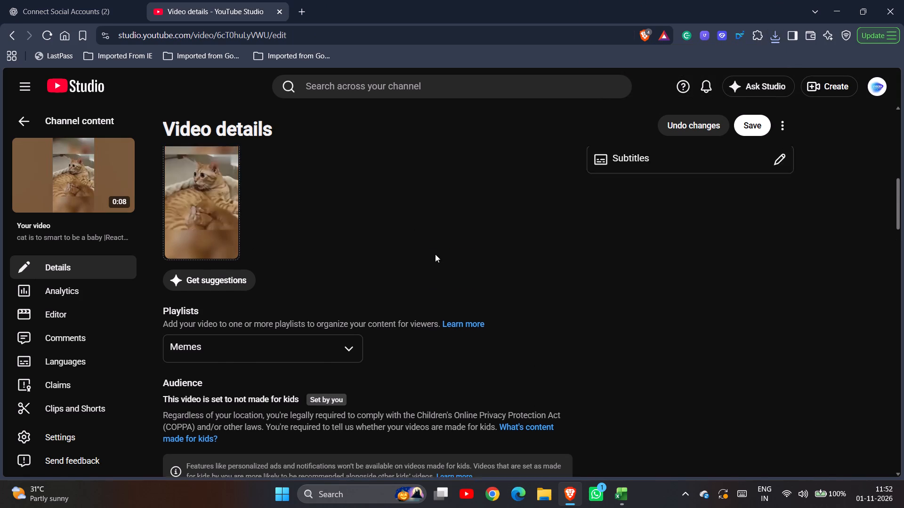
{"action": "scroll", "coordinate": [435, 254], "scroll_direction": "up", "scroll_amount": 2}
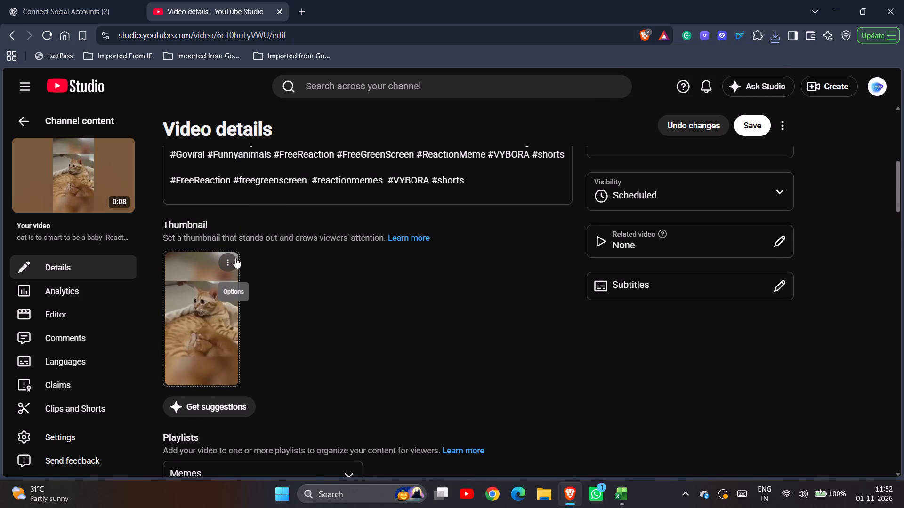
{"action": "left_click", "coordinate": [226, 259]}
{"action": "left_click", "coordinate": [276, 293]}
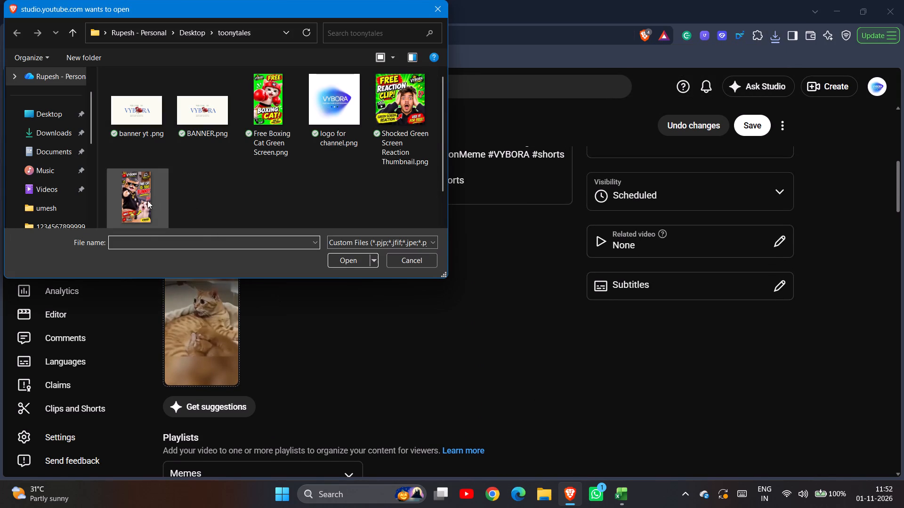
{"action": "double_click", "coordinate": [145, 200]}
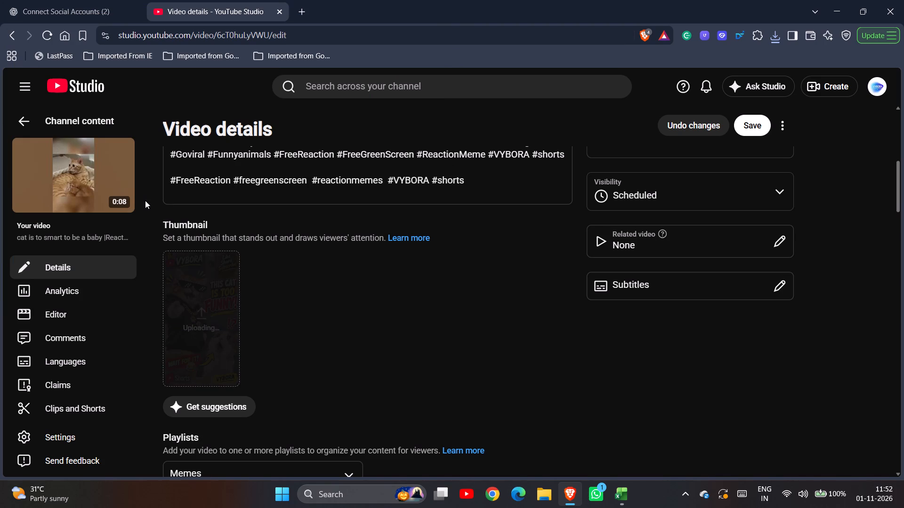
Check the cat Short's thumbnail upload and review its title, description, playlist, audience, paid promotion and AI-use settings.
{"action": "scroll", "coordinate": [384, 313], "scroll_direction": "up", "scroll_amount": 5}
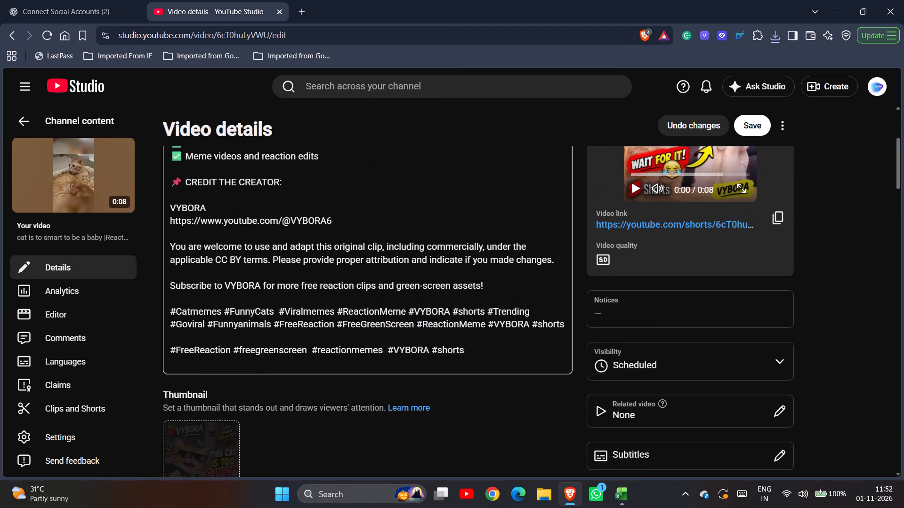
{"action": "scroll", "coordinate": [384, 313], "scroll_direction": "up", "scroll_amount": 1}
{"action": "scroll", "coordinate": [384, 313], "scroll_direction": "down", "scroll_amount": 5}
{"action": "scroll", "coordinate": [384, 313], "scroll_direction": "up", "scroll_amount": 1}
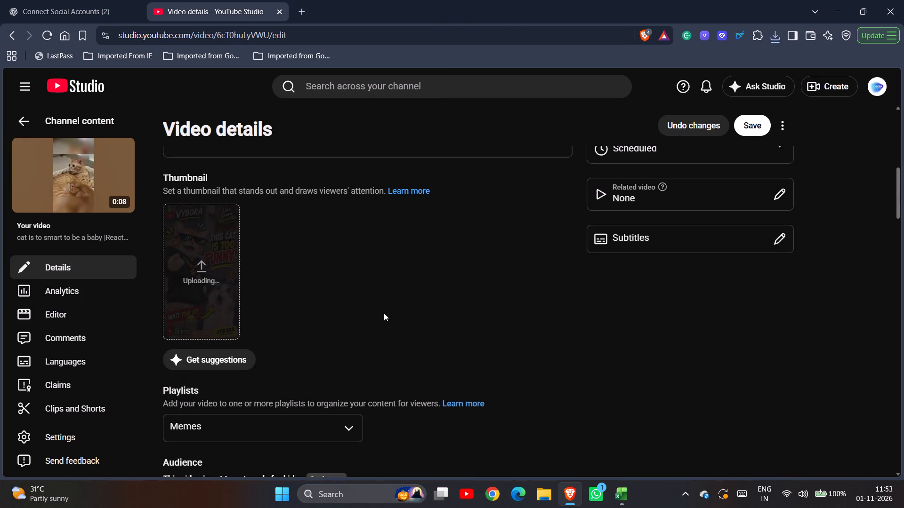
{"action": "scroll", "coordinate": [384, 313], "scroll_direction": "up", "scroll_amount": 2}
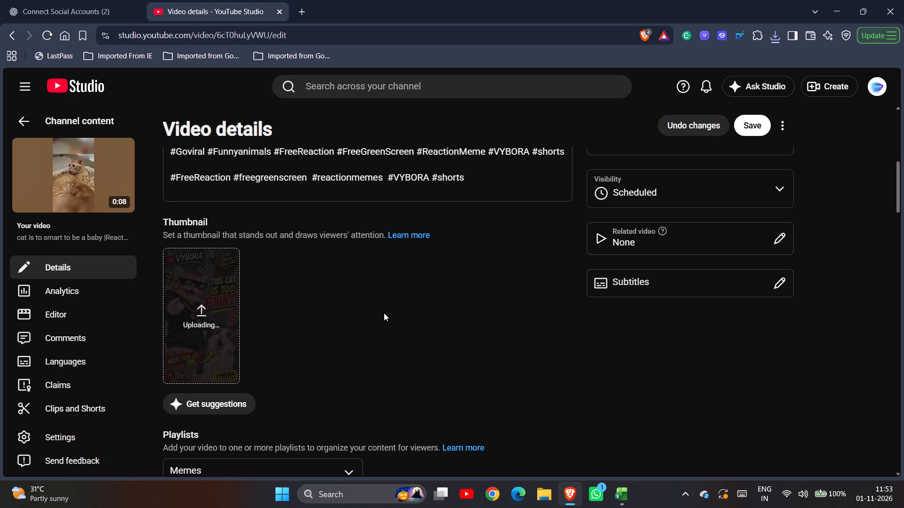
{"action": "scroll", "coordinate": [384, 313], "scroll_direction": "up", "scroll_amount": 1}
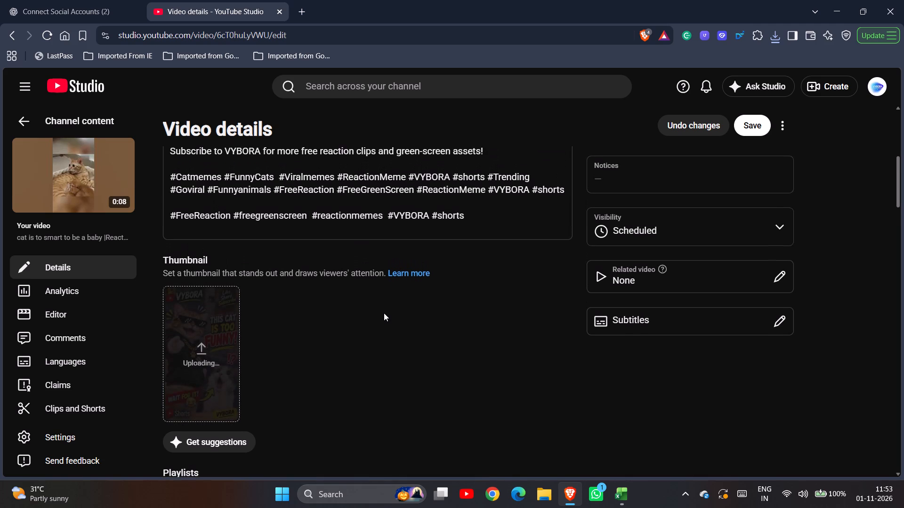
{"action": "scroll", "coordinate": [384, 313], "scroll_direction": "up", "scroll_amount": 1}
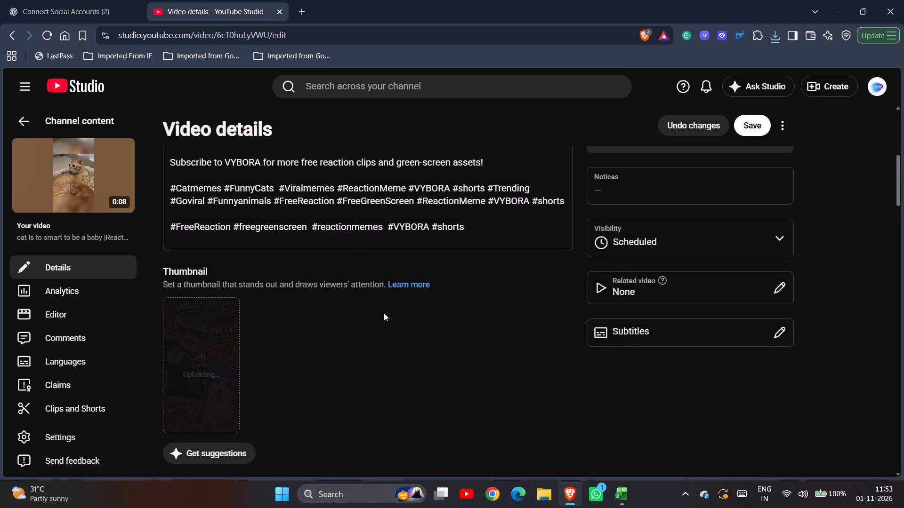
{"action": "scroll", "coordinate": [384, 313], "scroll_direction": "up", "scroll_amount": 1}
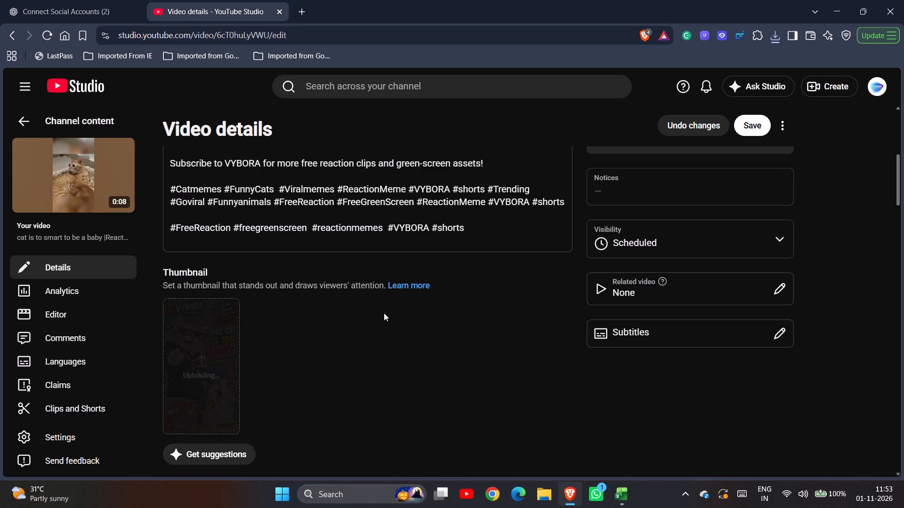
{"action": "scroll", "coordinate": [384, 313], "scroll_direction": "down", "scroll_amount": 5}
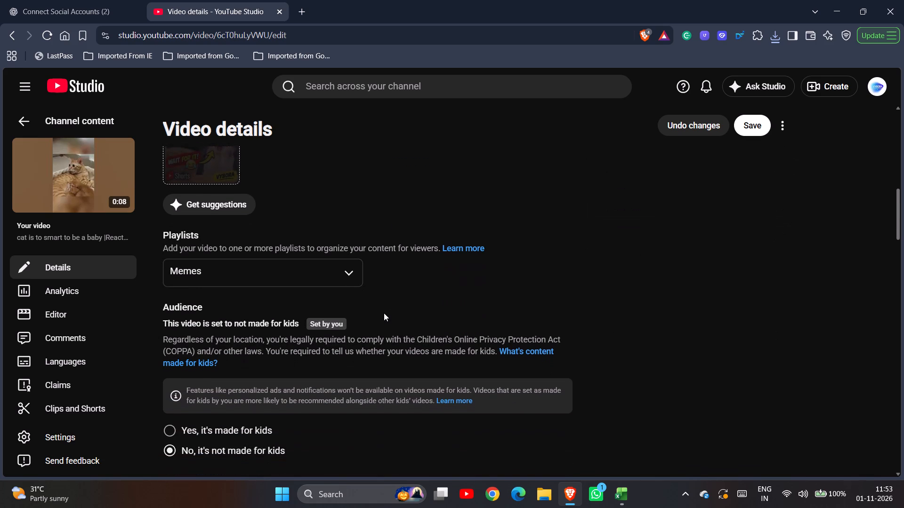
{"action": "scroll", "coordinate": [384, 313], "scroll_direction": "down", "scroll_amount": 1}
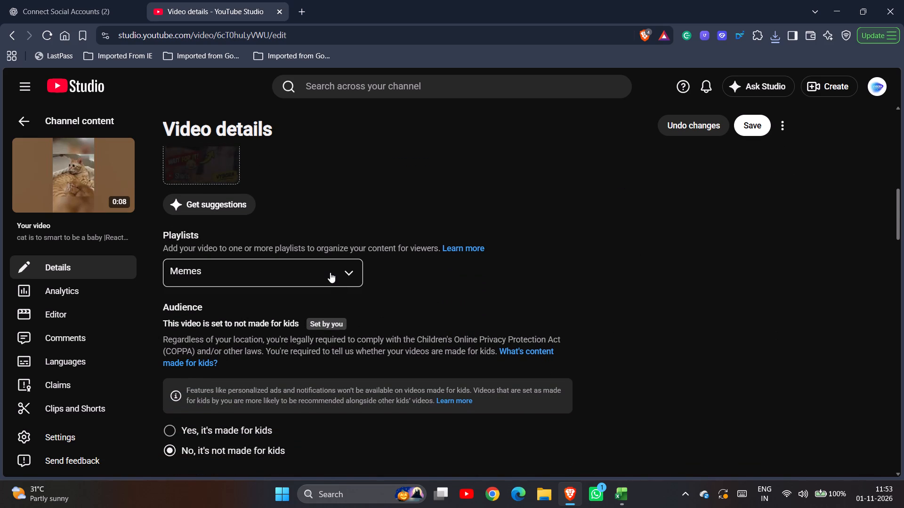
{"action": "scroll", "coordinate": [330, 272], "scroll_direction": "down", "scroll_amount": 8}
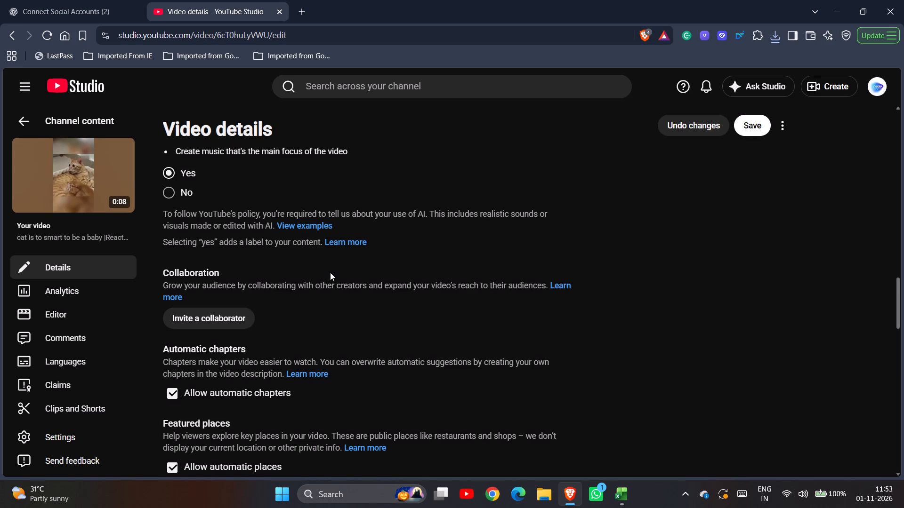
{"action": "scroll", "coordinate": [330, 272], "scroll_direction": "up", "scroll_amount": 7}
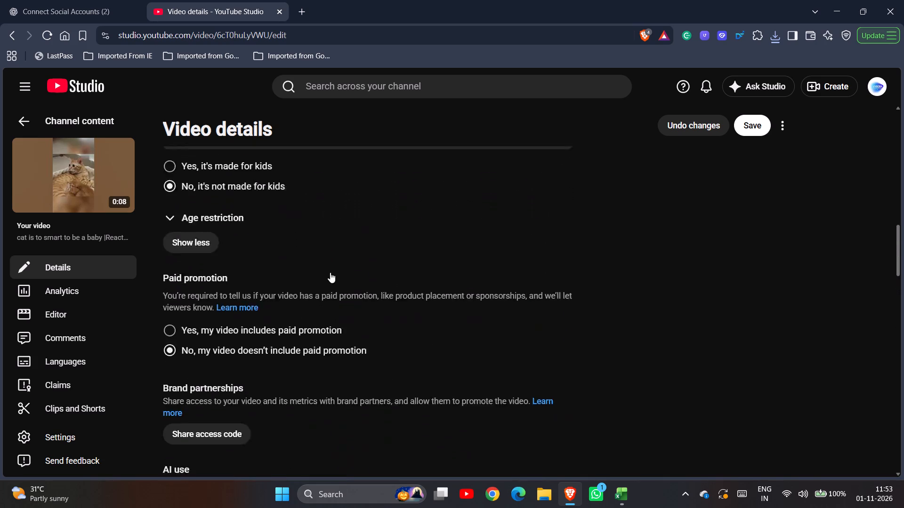
{"action": "scroll", "coordinate": [330, 272], "scroll_direction": "up", "scroll_amount": 8}
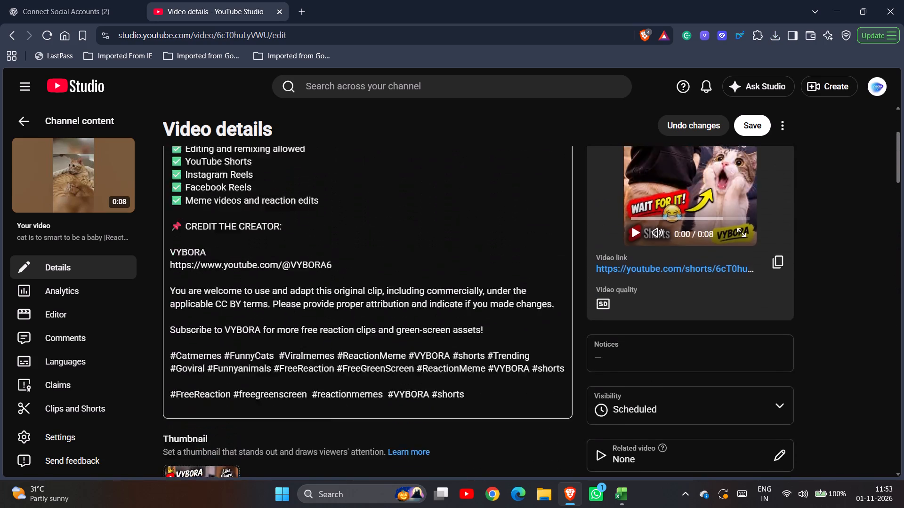
{"action": "scroll", "coordinate": [330, 272], "scroll_direction": "up", "scroll_amount": 3}
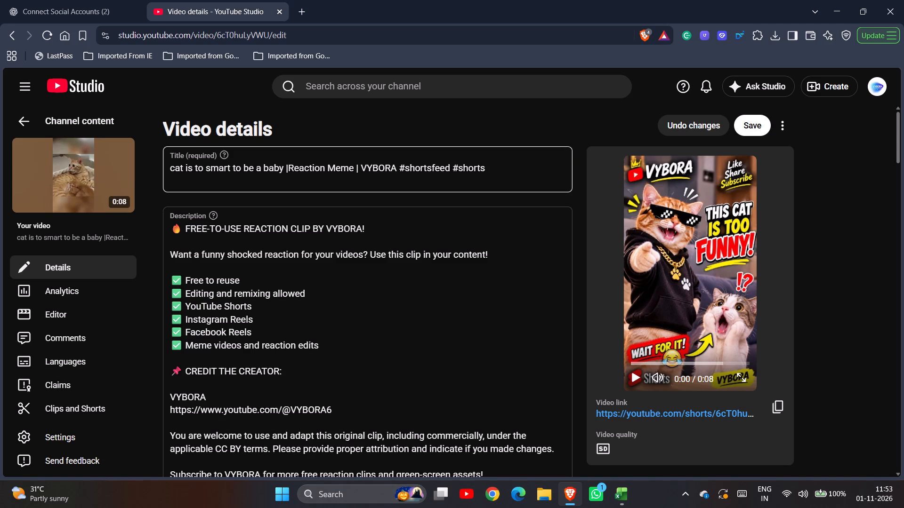
Append the hashtag #shortsfeed after #shorts on the last line of the cat Short's description.
{"action": "scroll", "coordinate": [420, 329], "scroll_direction": "down", "scroll_amount": 3}
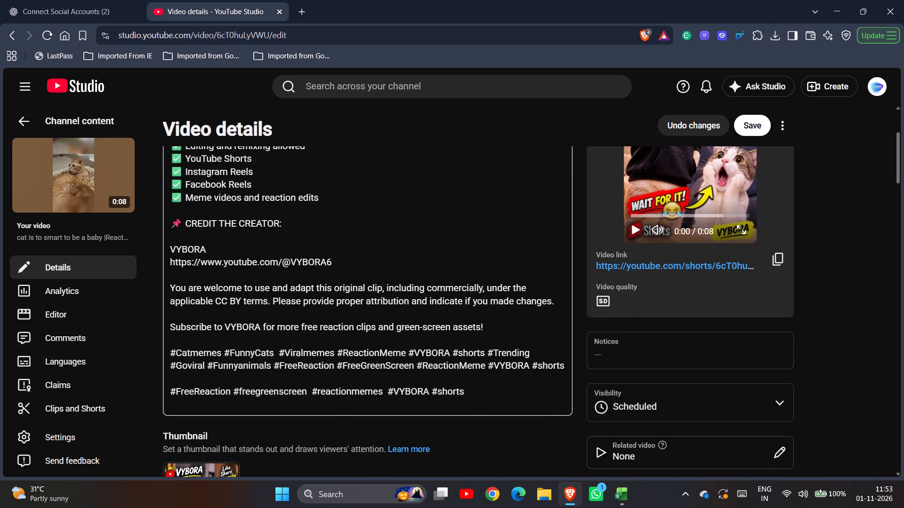
{"action": "left_click", "coordinate": [488, 391]}
{"action": "key", "text": "space"}
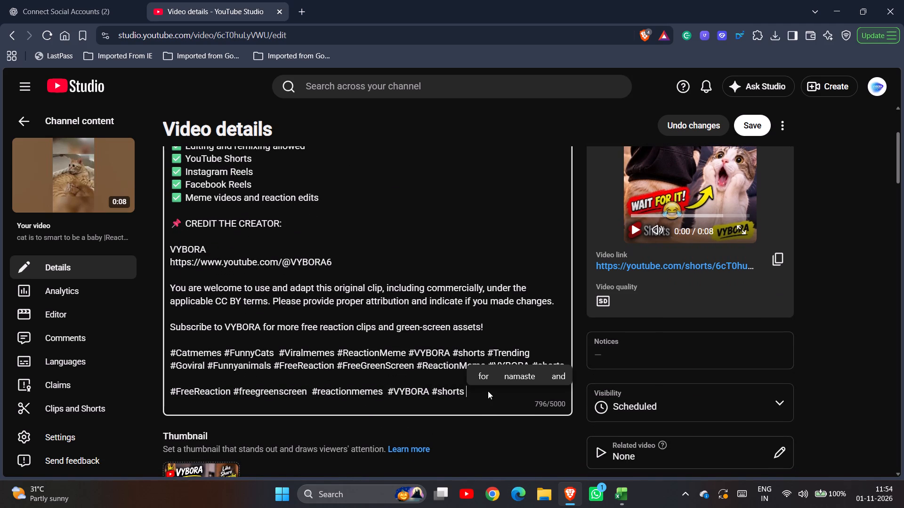
{"action": "type", "text": "#shory"}
{"action": "key", "text": "BackSpace"}
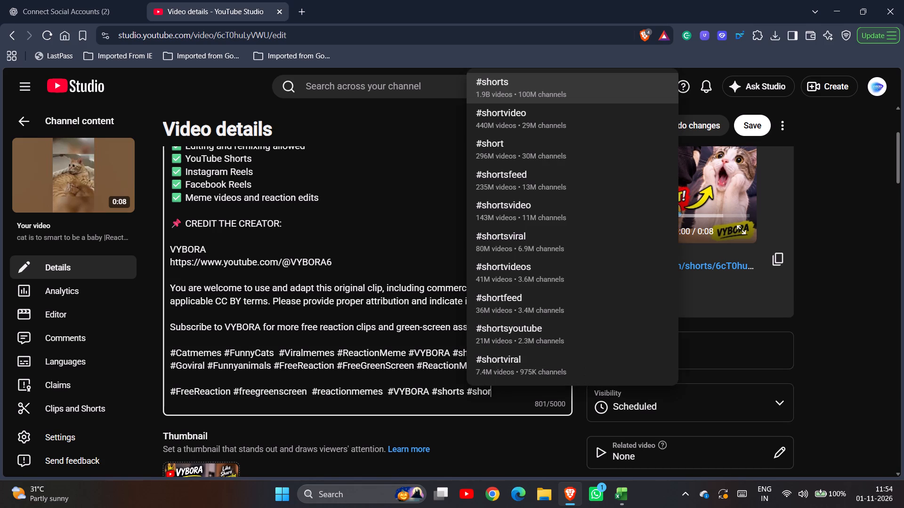
{"action": "key", "text": "BackSpace"}
{"action": "key", "text": "BackSpace"}
{"action": "key", "text": "BackSpace"}
{"action": "key", "text": "BackSpace"}
{"action": "type", "text": "Shorts"}
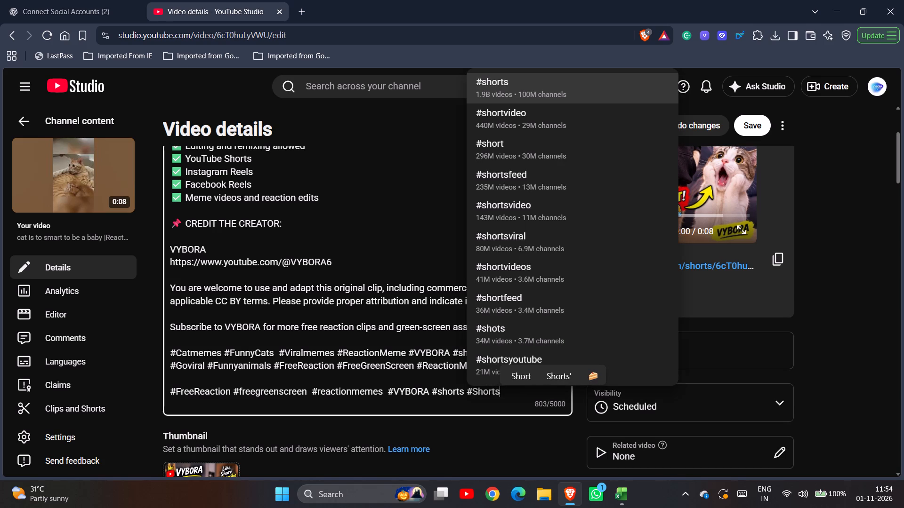
{"action": "type", "text": "fee"}
{"action": "key", "text": "BackSpace"}
{"action": "key", "text": "BackSpace"}
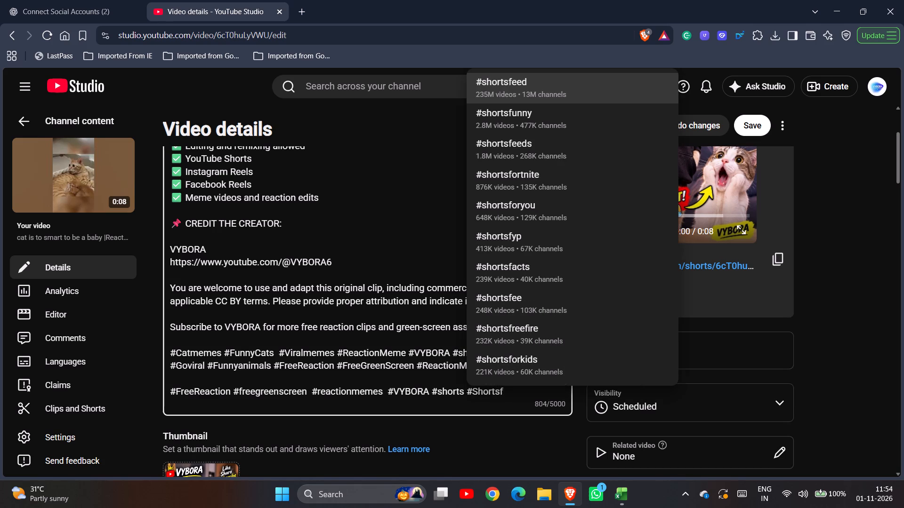
{"action": "key", "text": "BackSpace"}
{"action": "type", "text": "Feed"}
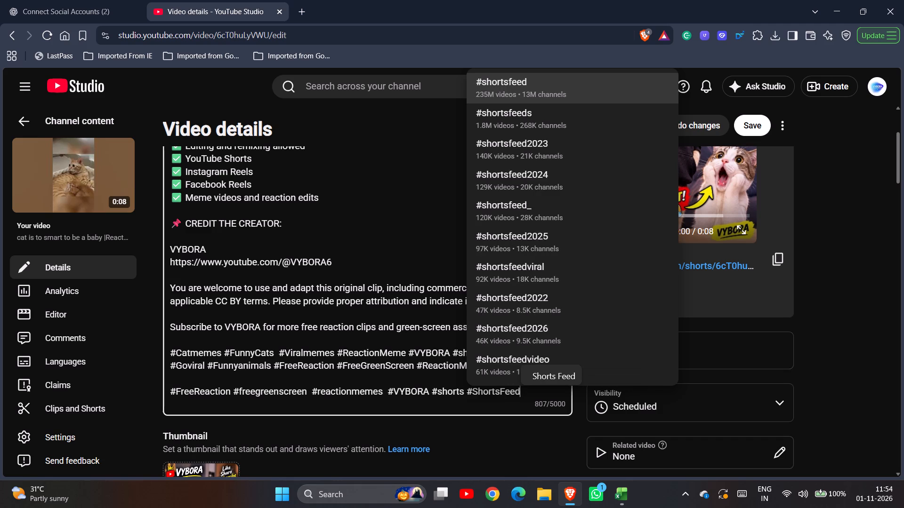
{"action": "key", "text": "Return"}
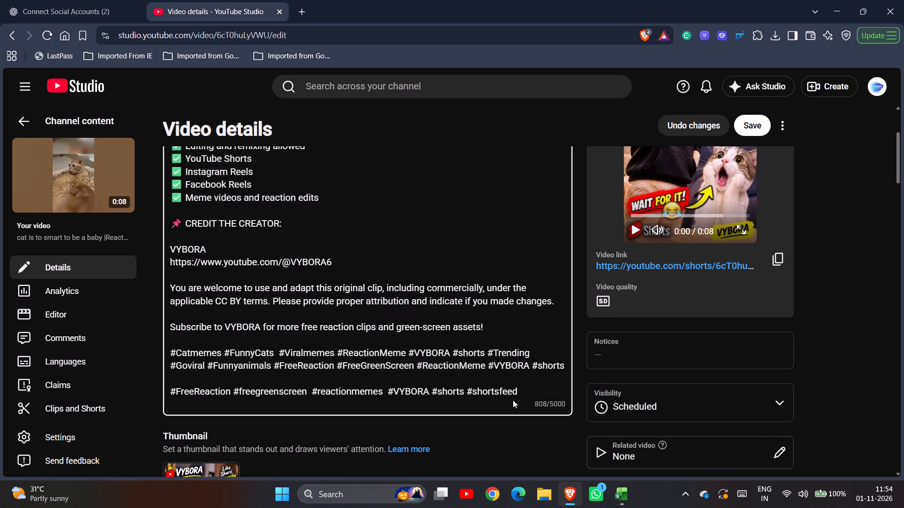
Recapitalise the last hashtag in the cat Short's description as #ShortsFeed.
{"action": "left_click", "coordinate": [503, 391]}
{"action": "key", "text": "BackSpace"}
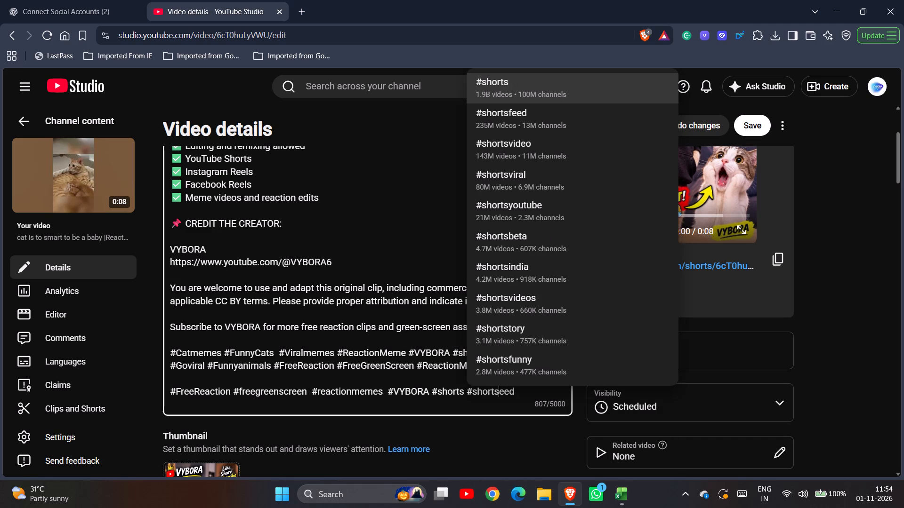
{"action": "key", "text": "shift+f"}
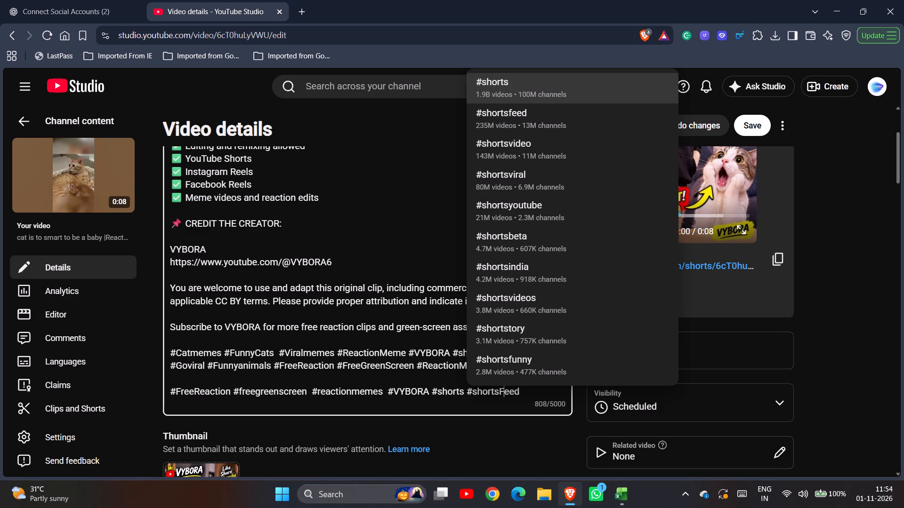
{"action": "left_click", "coordinate": [476, 392]}
{"action": "key", "text": "BackSpace"}
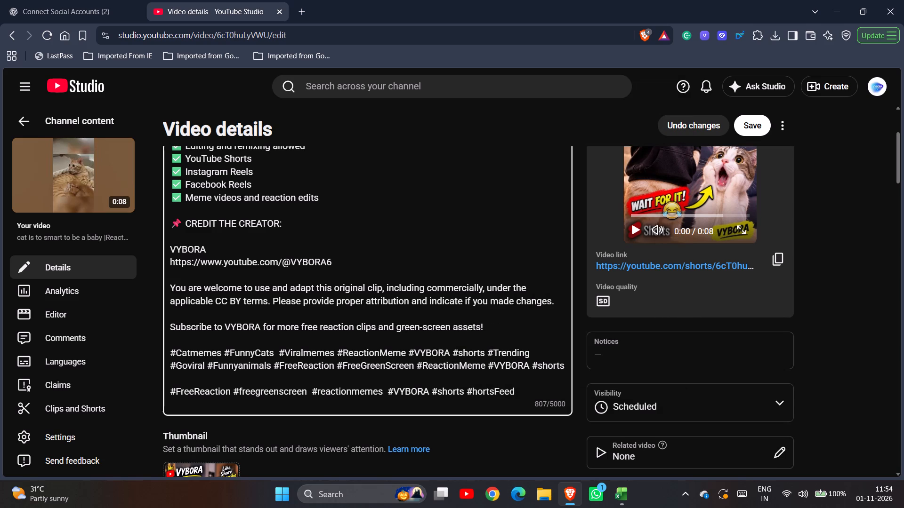
{"action": "key", "text": "shift+s"}
{"action": "left_click", "coordinate": [529, 395]}
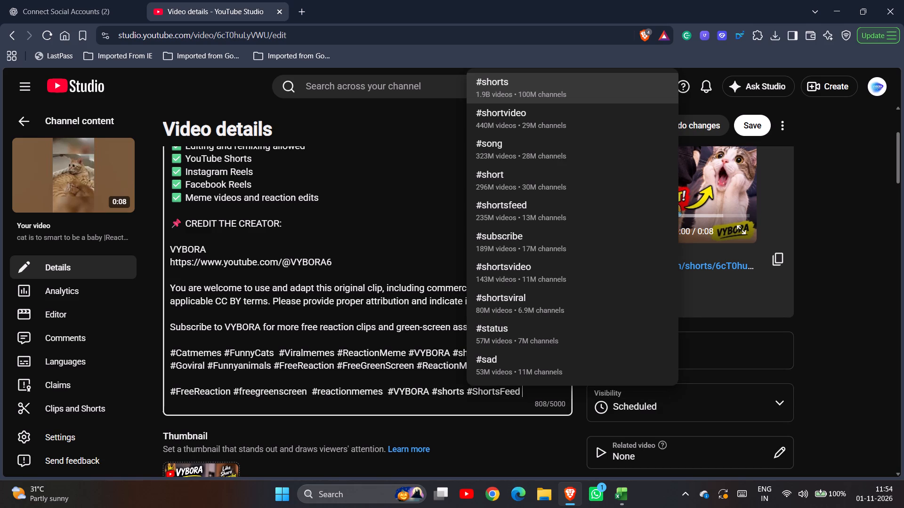
Remove the hashtag #shortsfeed from the cat Short's title, keeping #shorts at the end.
{"action": "scroll", "coordinate": [457, 321], "scroll_direction": "up", "scroll_amount": 6}
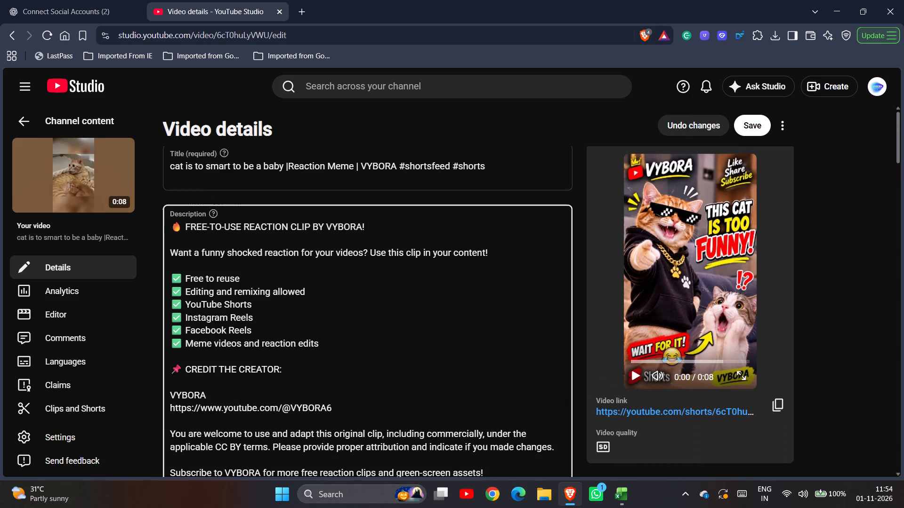
{"action": "left_click", "coordinate": [451, 169]}
{"action": "key", "text": "BackSpace"}
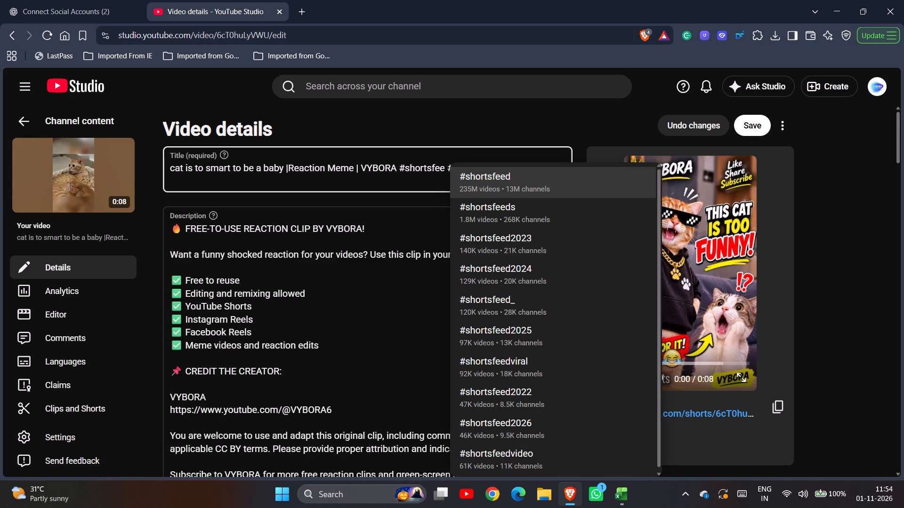
{"action": "key", "text": "BackSpace"}
{"action": "key", "text": "BackSpace"}
{"action": "key", "text": "BackSpace"}
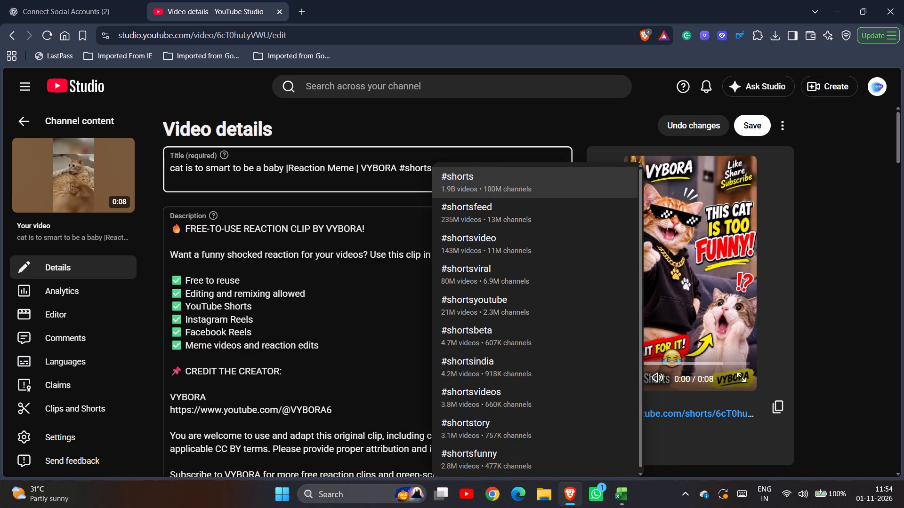
{"action": "key", "text": "BackSpace"}
{"action": "key", "text": "BackSpace"}
{"action": "key", "text": "BackSpace"}
{"action": "key", "text": "BackSpace"}
{"action": "key", "text": "BackSpace"}
{"action": "key", "text": "BackSpace"}
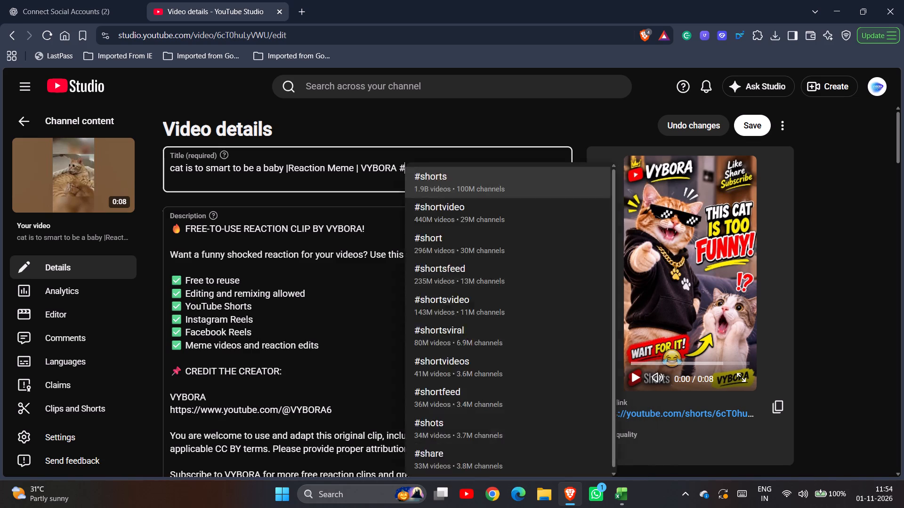
{"action": "key", "text": "BackSpace"}
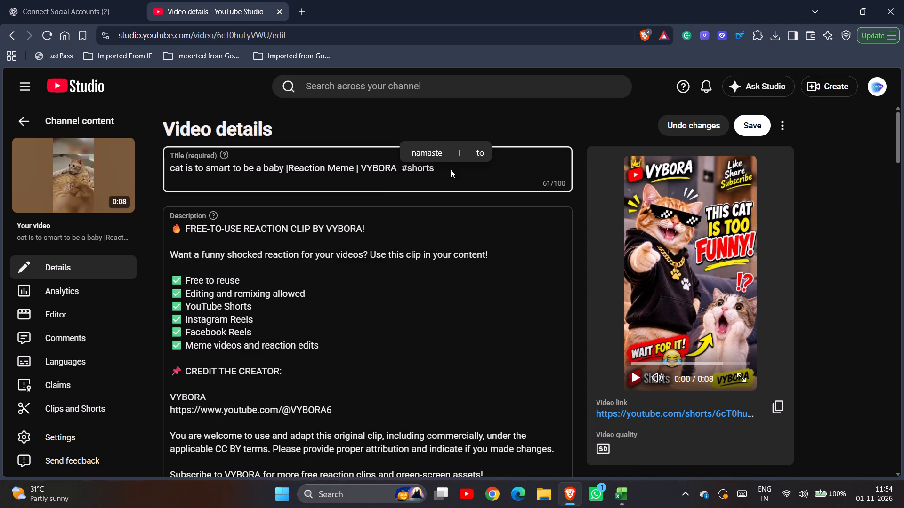
Insert a space between the first vertical bar and "Reaction Meme" in the cat Short's title, and save the video details.
{"action": "left_click", "coordinate": [288, 167]}
{"action": "key", "text": "space"}
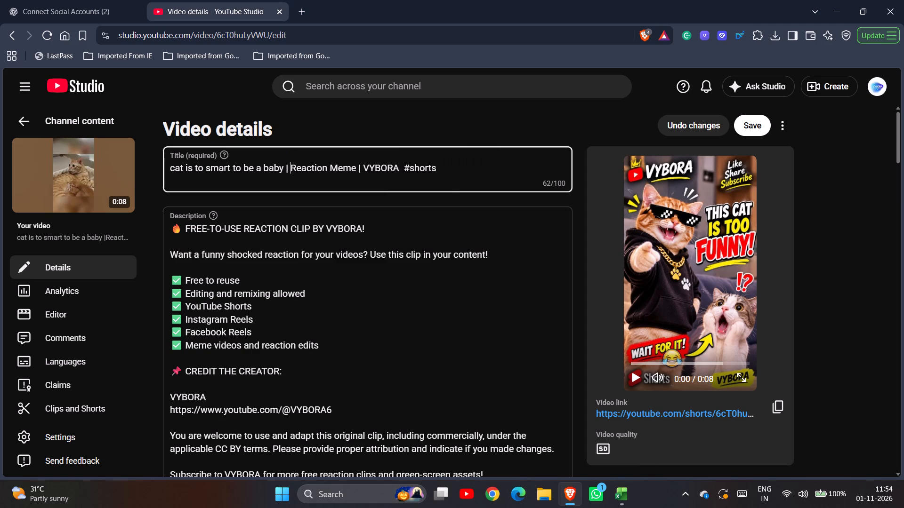
{"action": "left_click", "coordinate": [749, 131]}
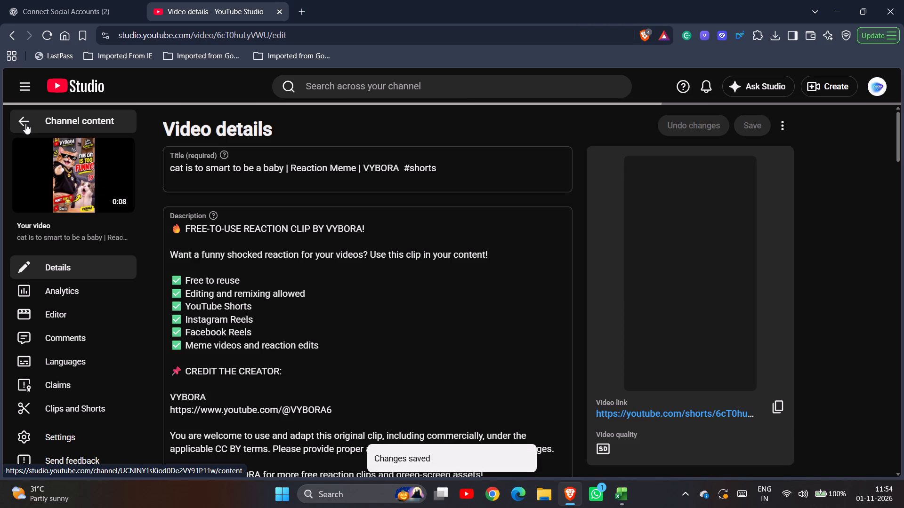
Return to the channel content and open the analytics of the BOXING CAT Short.
{"action": "left_click", "coordinate": [24, 123]}
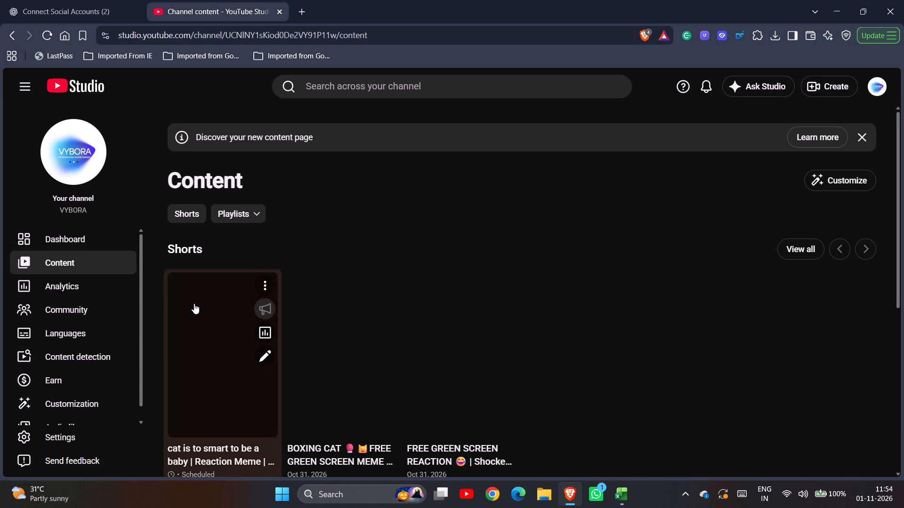
{"action": "scroll", "coordinate": [194, 303], "scroll_direction": "down", "scroll_amount": 1}
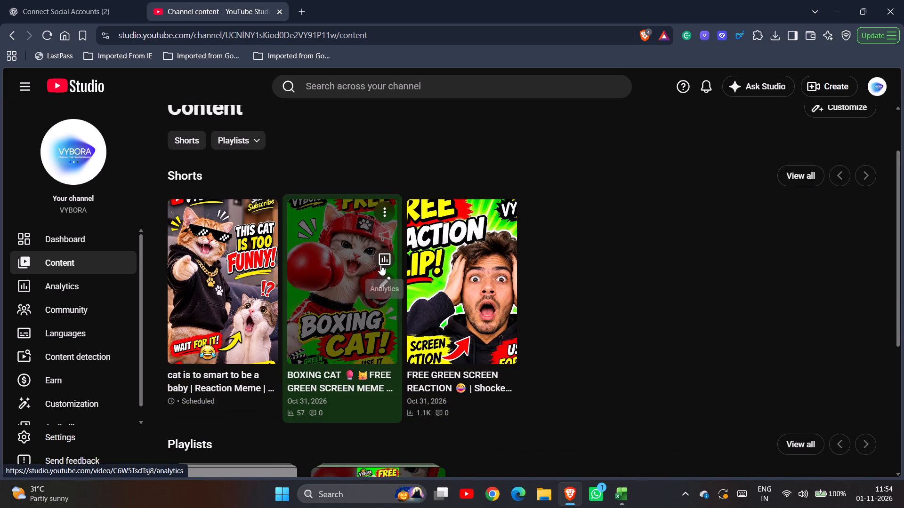
{"action": "left_click", "coordinate": [380, 264]}
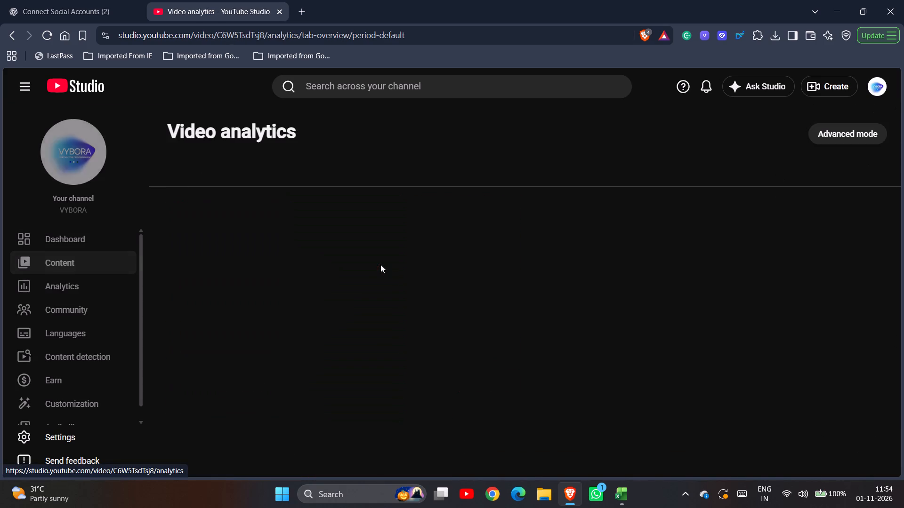